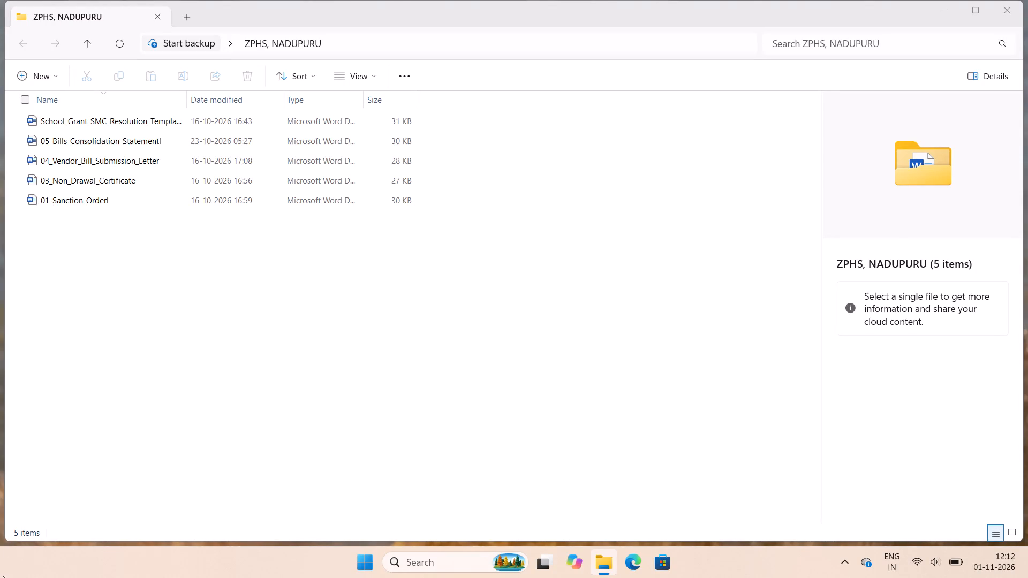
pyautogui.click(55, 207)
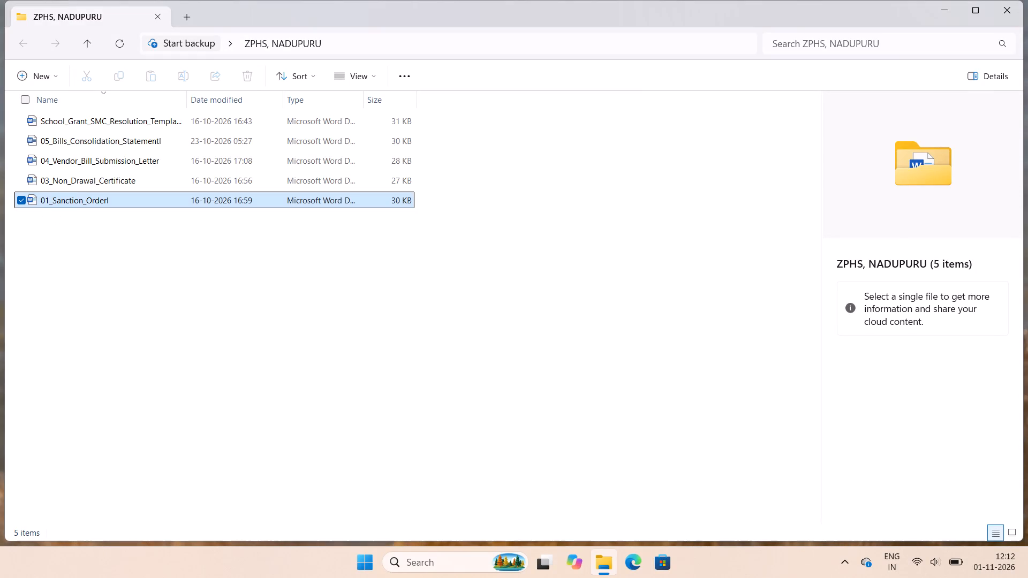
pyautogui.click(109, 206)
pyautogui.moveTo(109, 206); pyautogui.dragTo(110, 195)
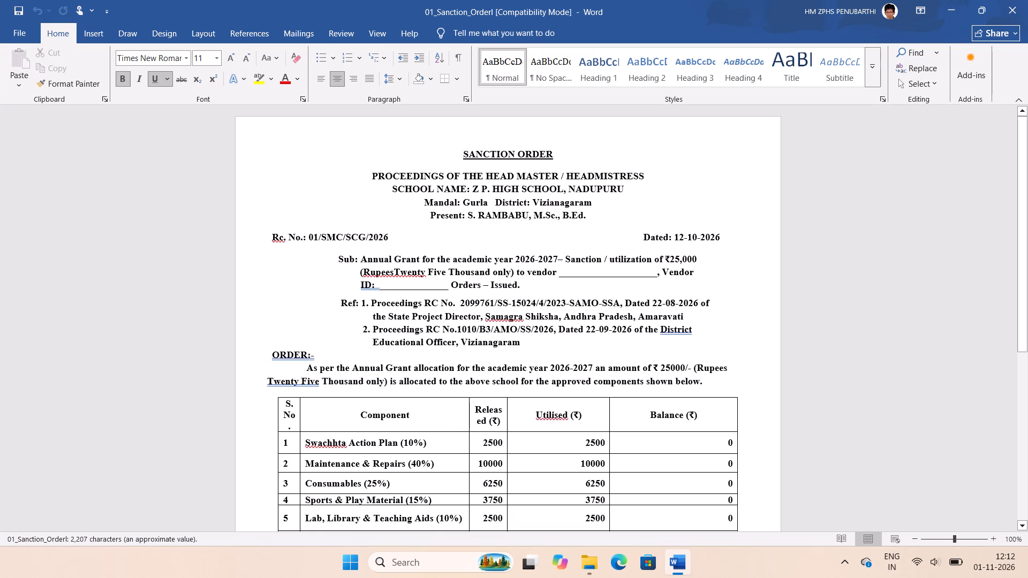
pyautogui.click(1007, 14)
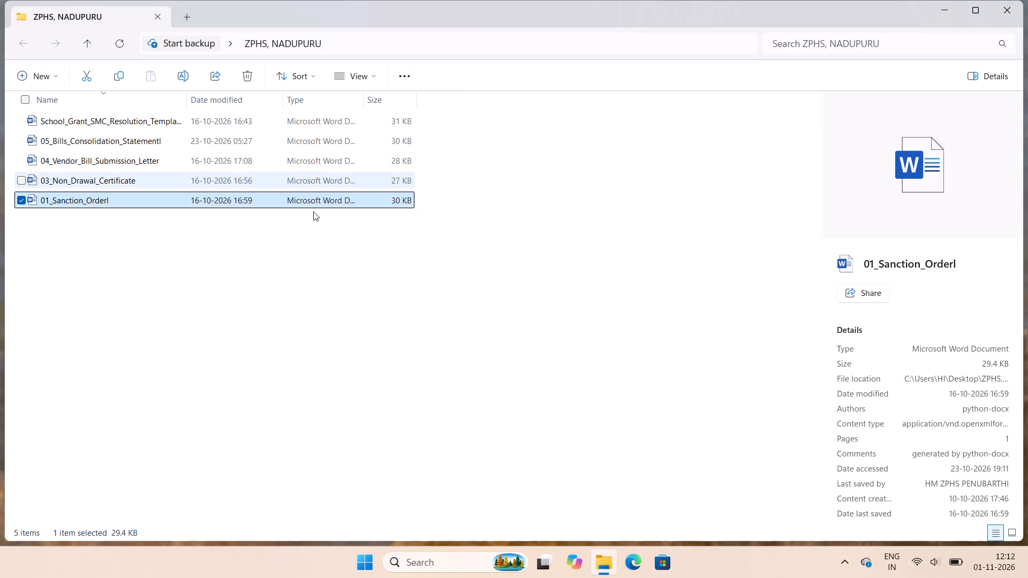
# Open the 01_Sanction_OrderI document from the ZPHS, NADUPURU folder.
pyautogui.doubleClick(281, 202)
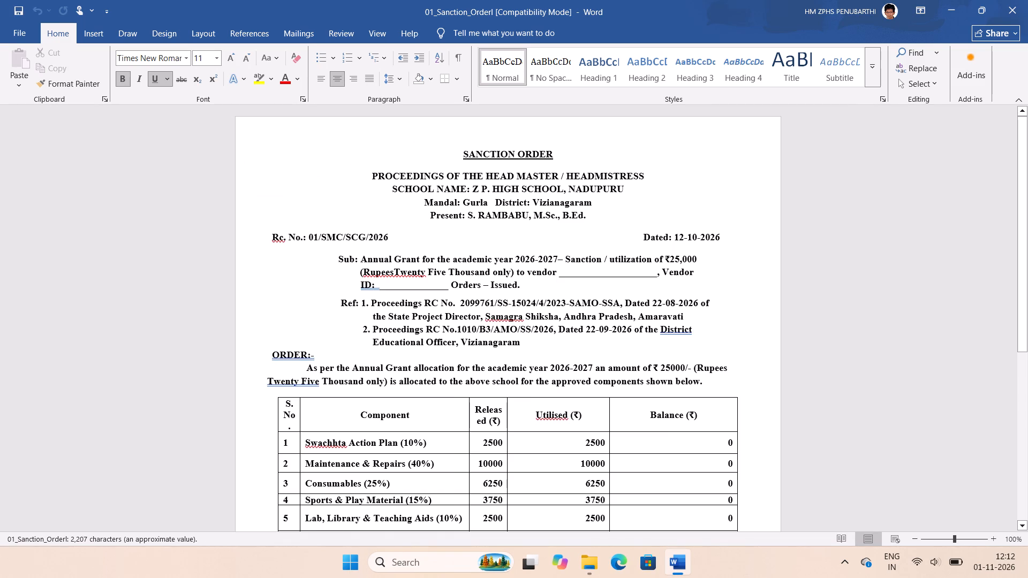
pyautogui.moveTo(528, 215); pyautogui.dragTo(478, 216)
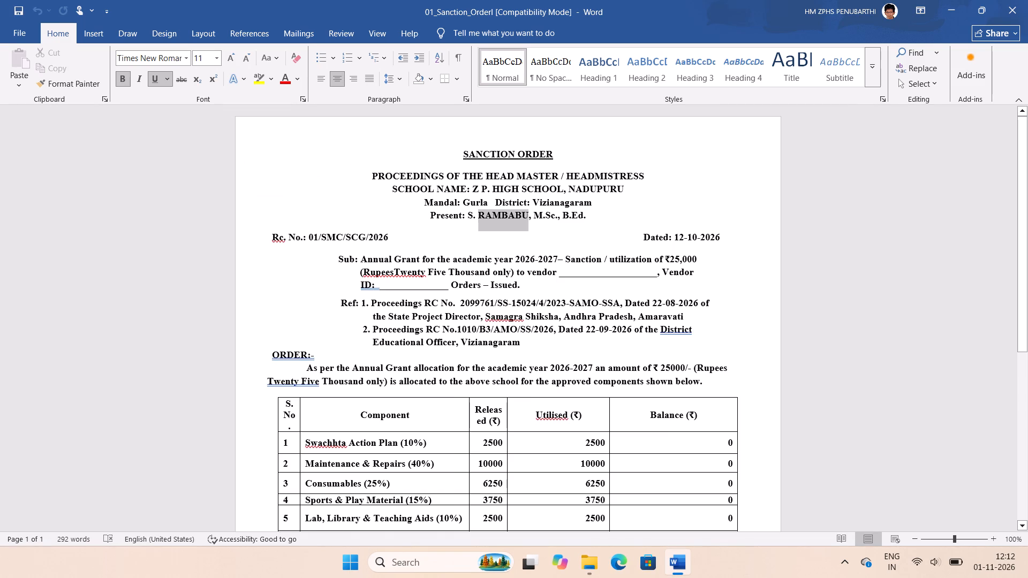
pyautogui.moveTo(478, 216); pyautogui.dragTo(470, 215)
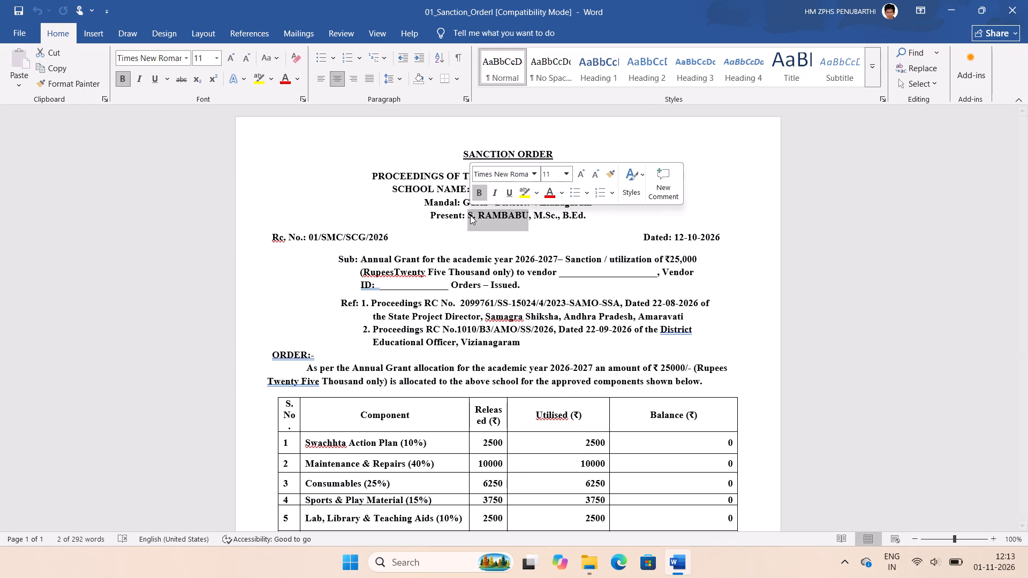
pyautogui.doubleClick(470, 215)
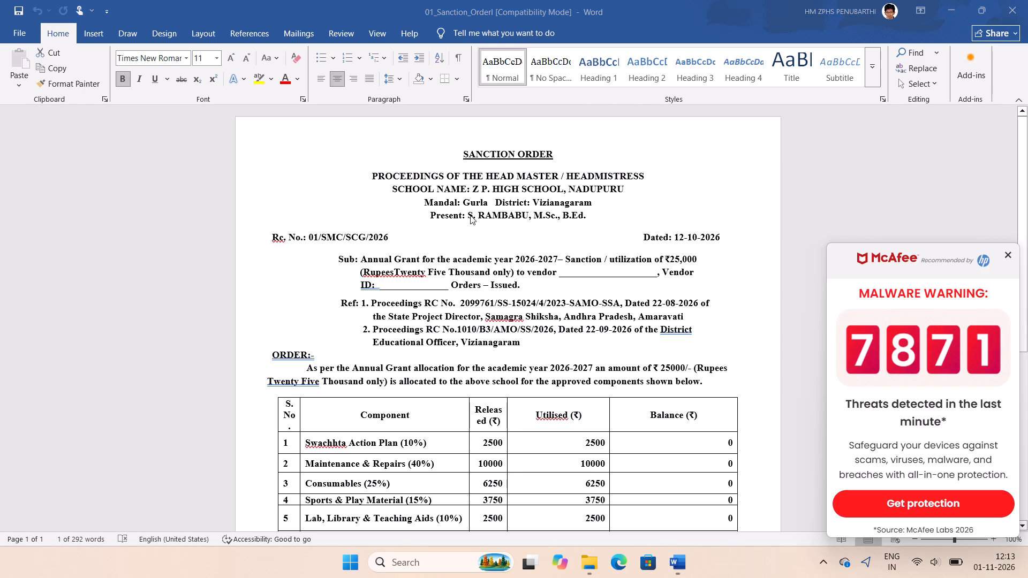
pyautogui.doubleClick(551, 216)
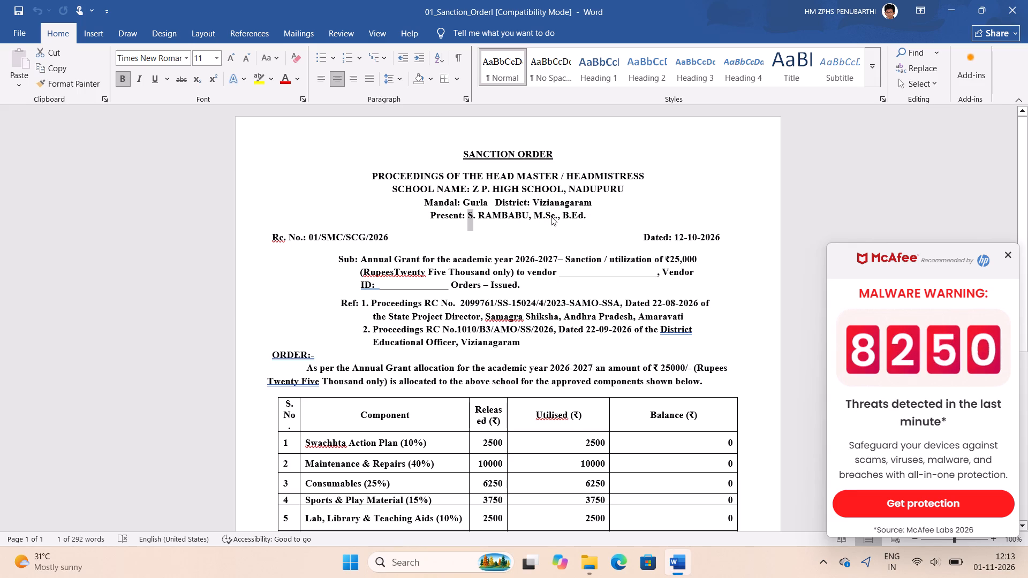
# Dismiss the McAfee malware warning pop-up covering the document.
pyautogui.click(1007, 252)
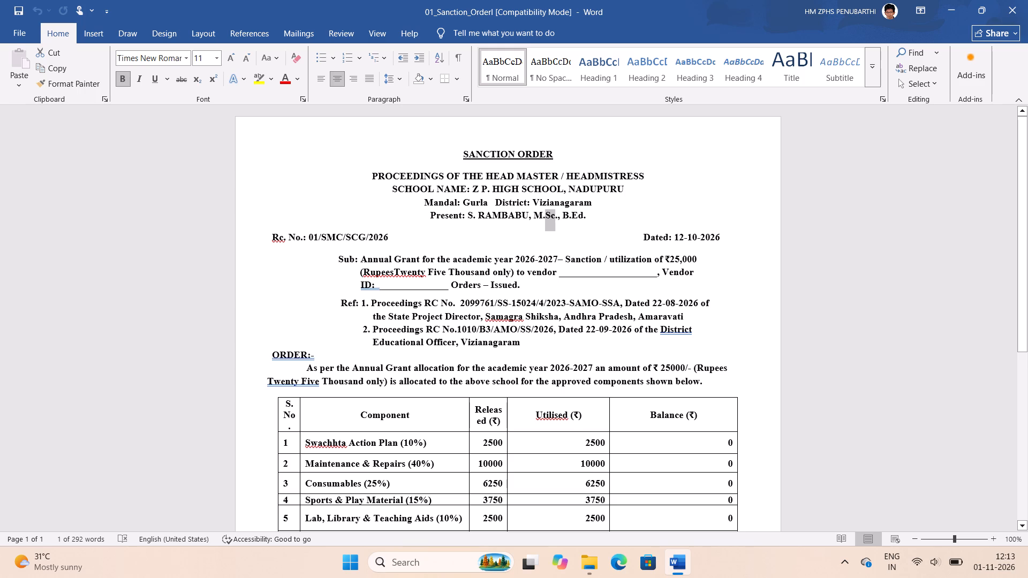
# Delete the blank underline and comma reserved for the vendor's name after "to vendor" in the Sub paragraph.
pyautogui.moveTo(648, 273); pyautogui.dragTo(566, 279)
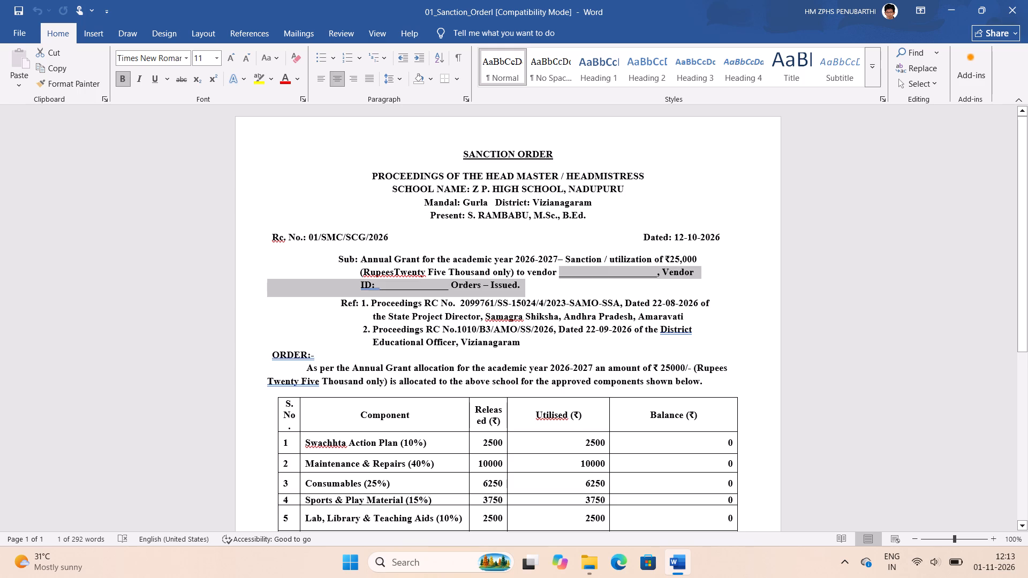
pyautogui.moveTo(566, 279); pyautogui.dragTo(642, 276)
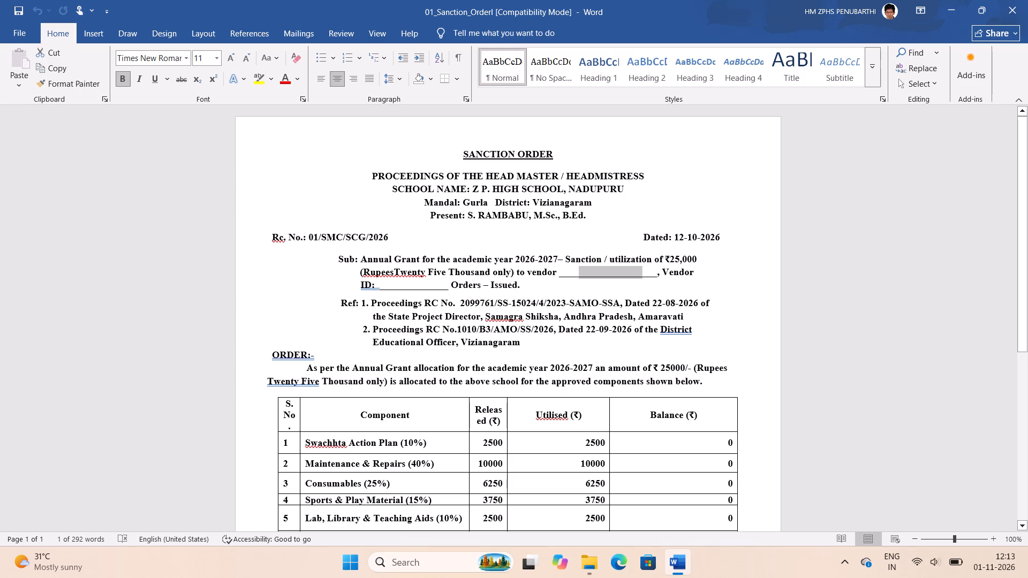
pyautogui.moveTo(642, 276); pyautogui.dragTo(659, 277)
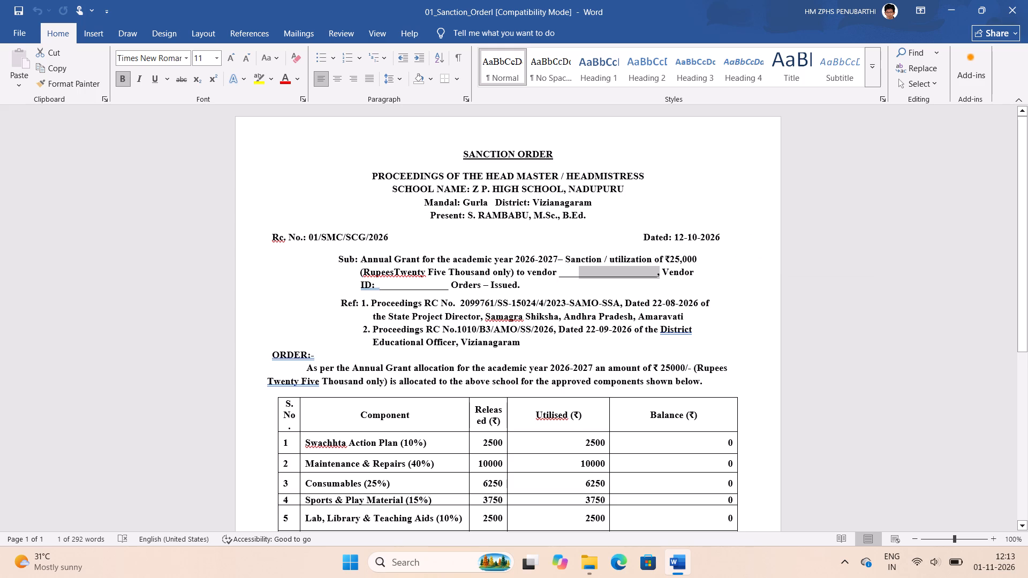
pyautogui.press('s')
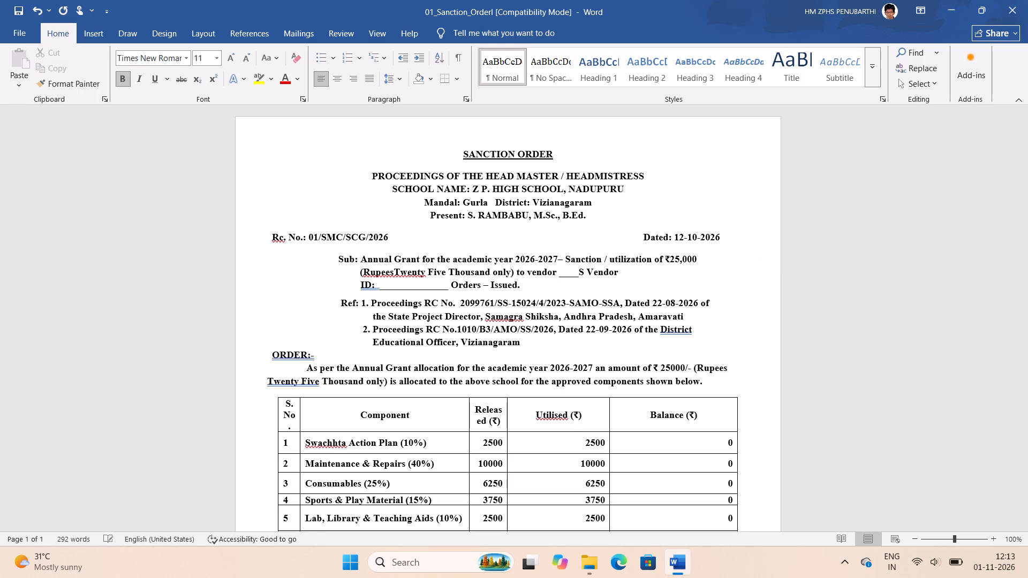
pyautogui.press('BackSpace')
pyautogui.press('BackSpace')
pyautogui.press('BackSpace')
pyautogui.press('BackSpace')
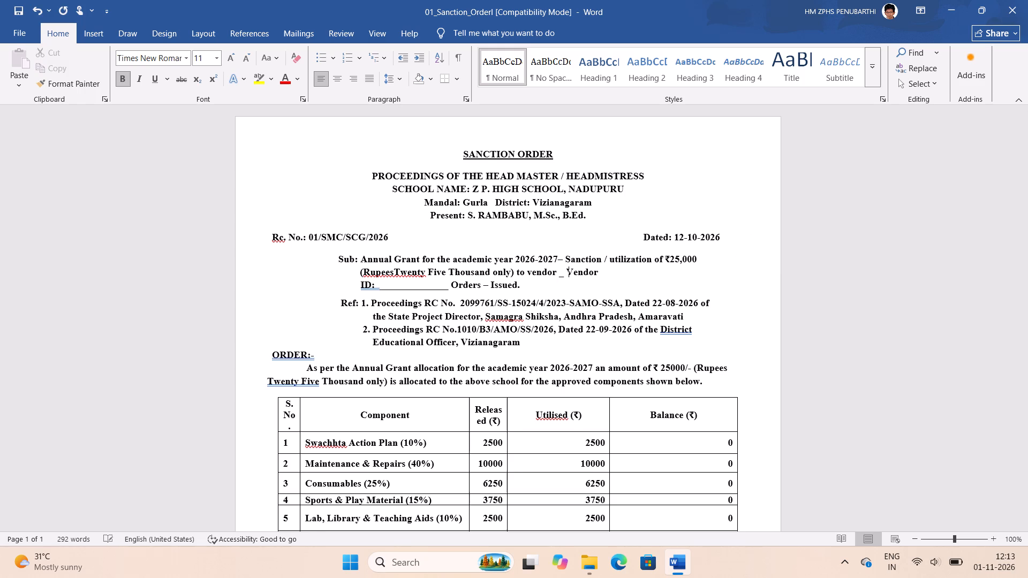
pyautogui.press('BackSpace')
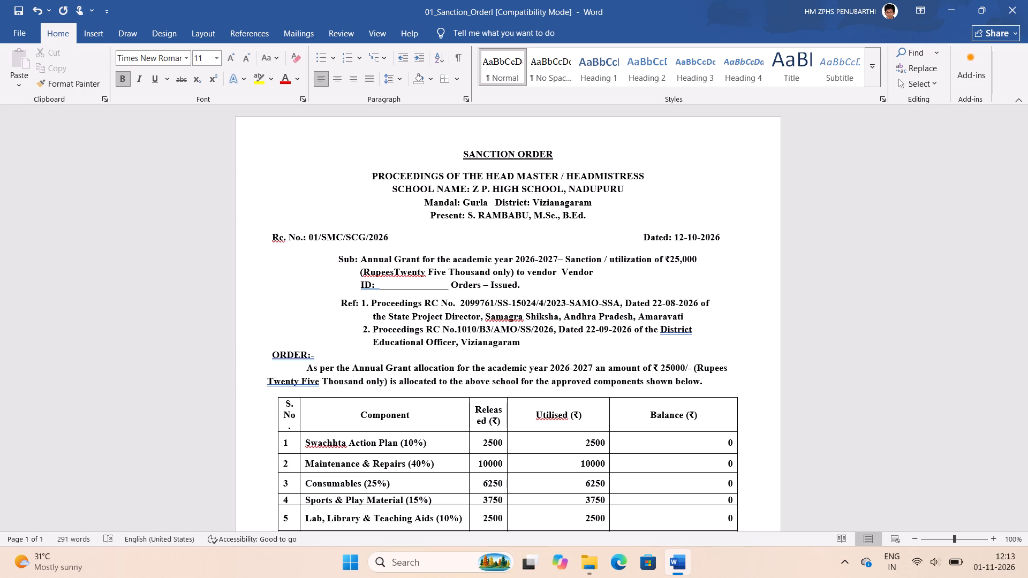
# Remove the text after "to vendor", from "Vendor ID" in the Sub paragraph through "of th" in the second reference.
pyautogui.keyDown('shift'); pyautogui.click(652, 331); pyautogui.keyUp('shift')
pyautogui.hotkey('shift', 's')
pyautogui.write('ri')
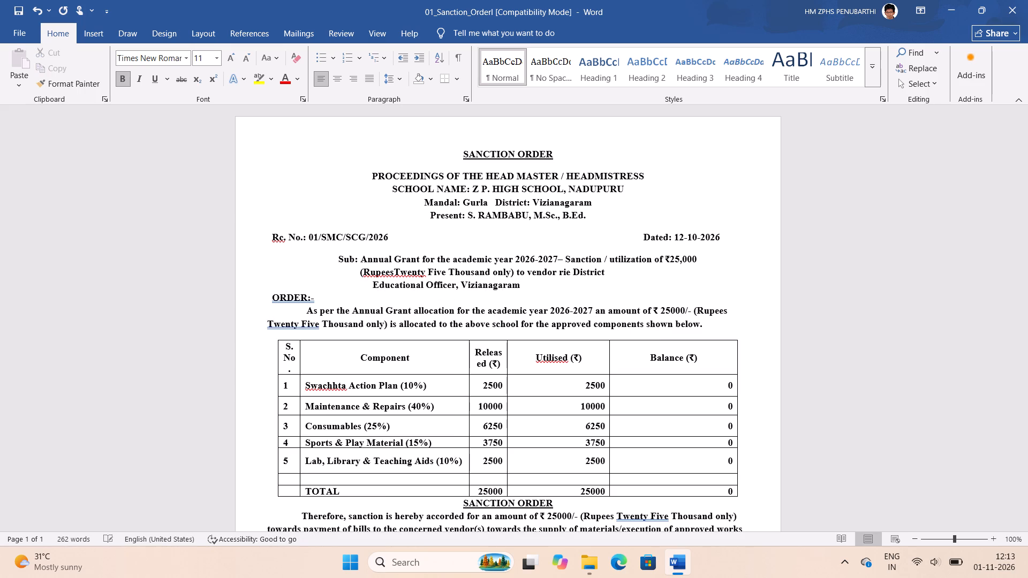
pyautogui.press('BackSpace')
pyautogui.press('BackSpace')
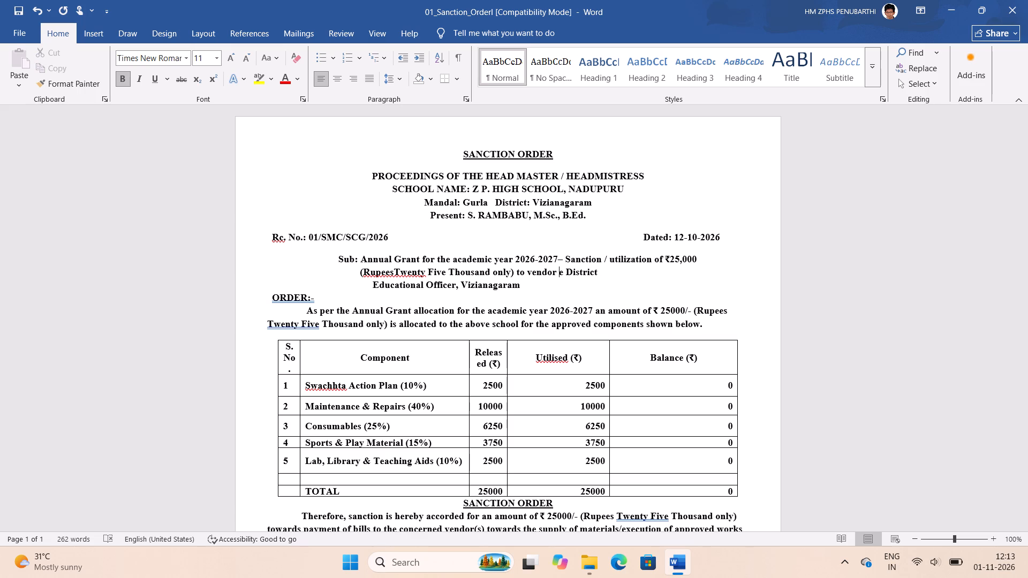
# Insert "ri" after the first letter of "shown" in the paragraph under ORDER.
pyautogui.click(652, 331)
pyautogui.keyDown('shift'); pyautogui.click(652, 331); pyautogui.keyUp('shift')
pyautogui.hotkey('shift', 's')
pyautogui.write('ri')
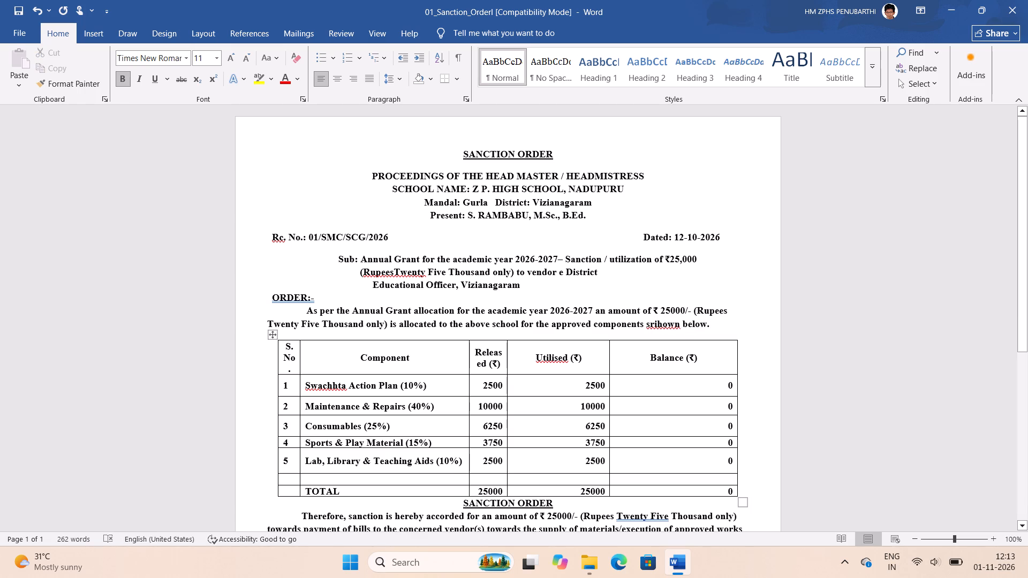
# Delete the stray "e" and the space before "District" in the Sub paragraph.
pyautogui.click(569, 273)
pyautogui.press('BackSpace')
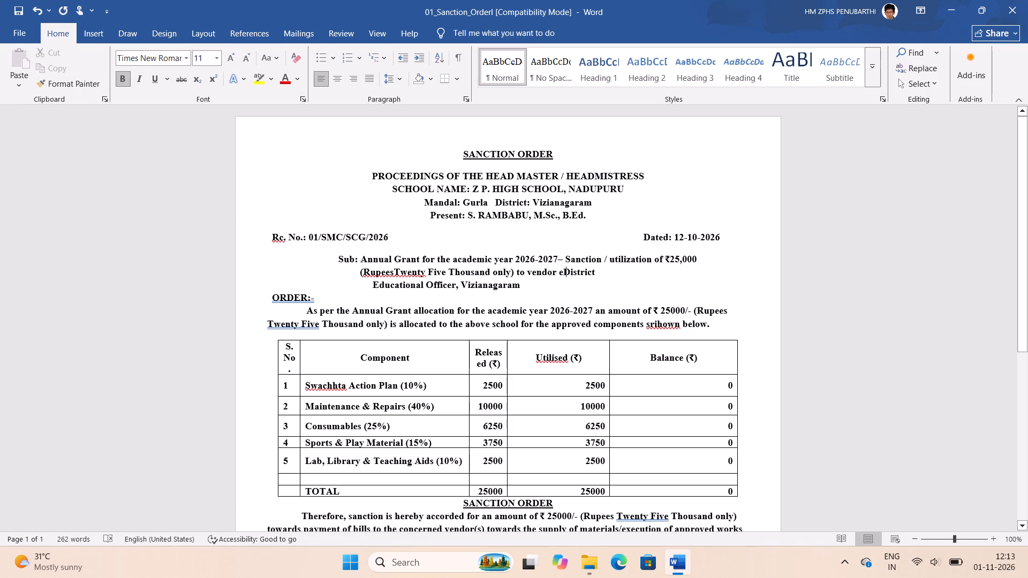
pyautogui.press('BackSpace')
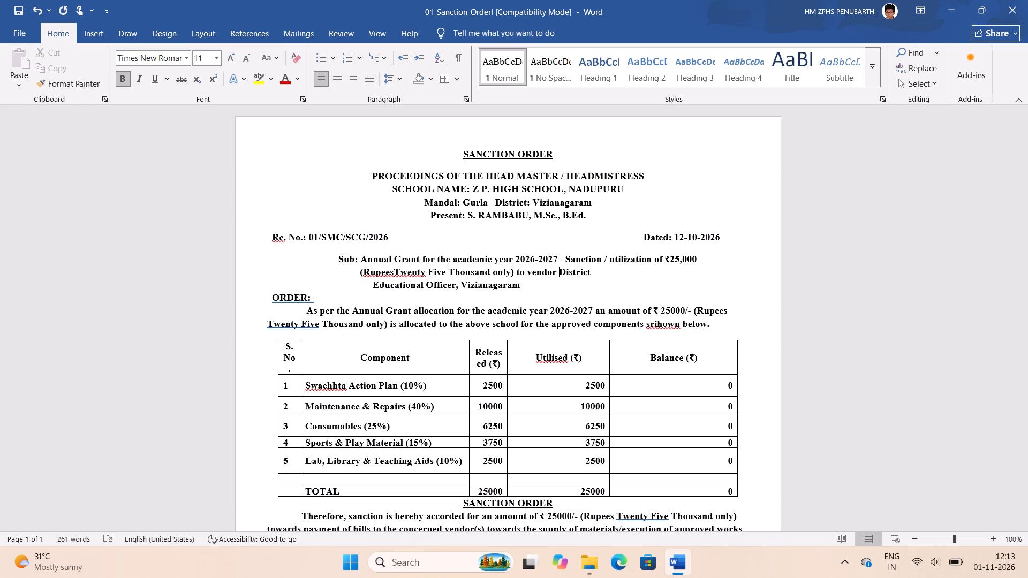
# Enter the vendor's full name in capitals, preceded by the title "Sri." and followed by a space, after "to vendor".
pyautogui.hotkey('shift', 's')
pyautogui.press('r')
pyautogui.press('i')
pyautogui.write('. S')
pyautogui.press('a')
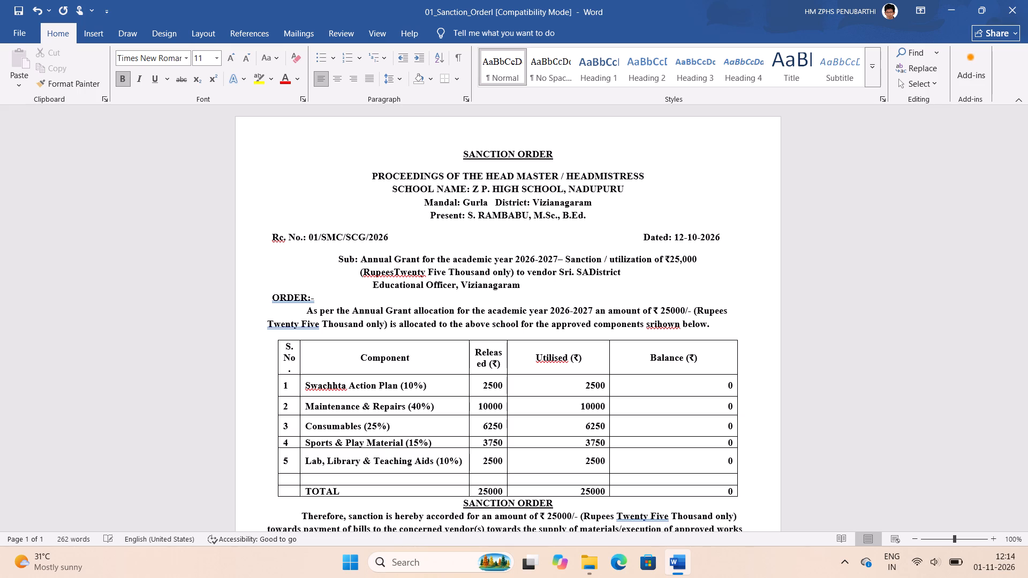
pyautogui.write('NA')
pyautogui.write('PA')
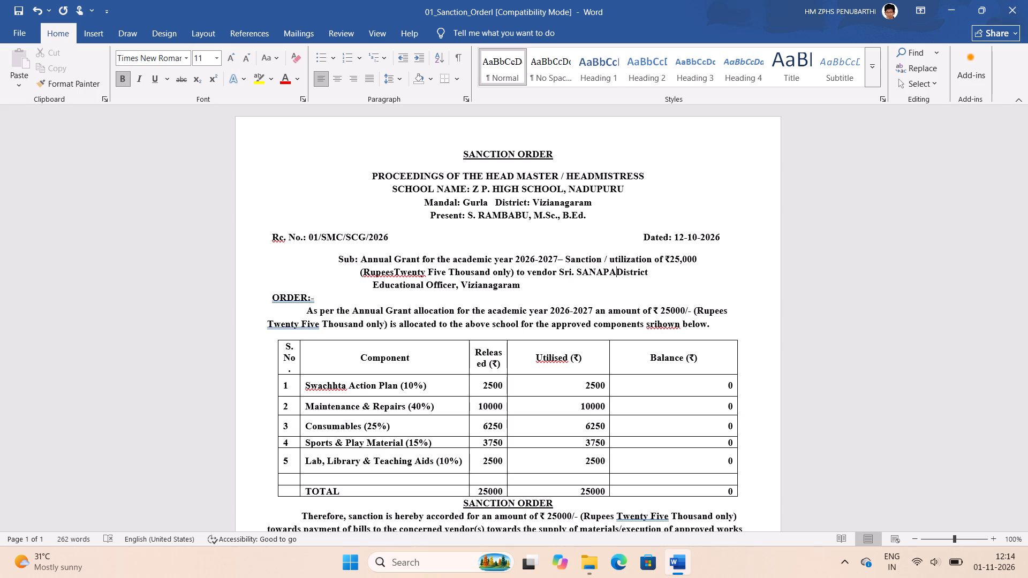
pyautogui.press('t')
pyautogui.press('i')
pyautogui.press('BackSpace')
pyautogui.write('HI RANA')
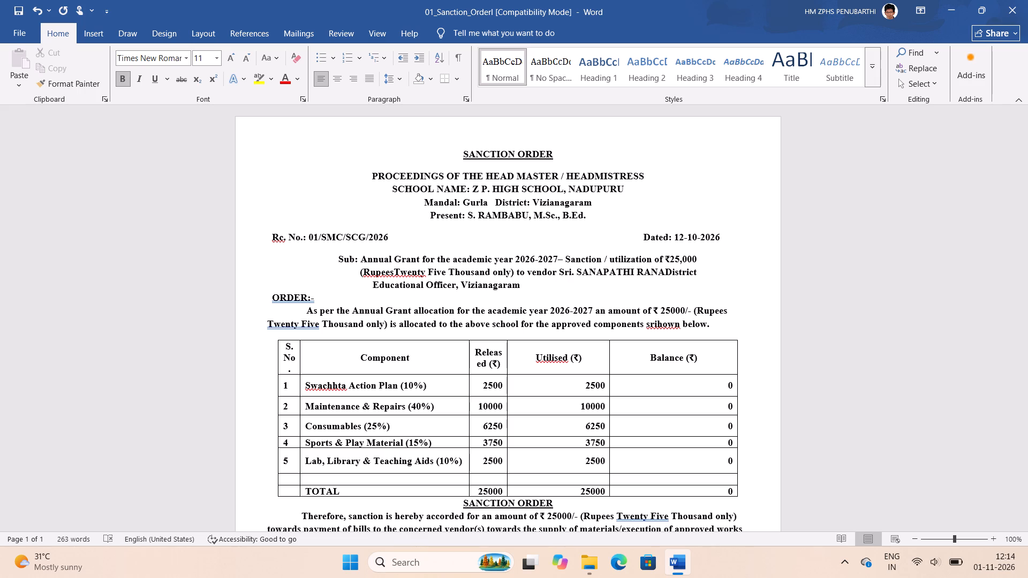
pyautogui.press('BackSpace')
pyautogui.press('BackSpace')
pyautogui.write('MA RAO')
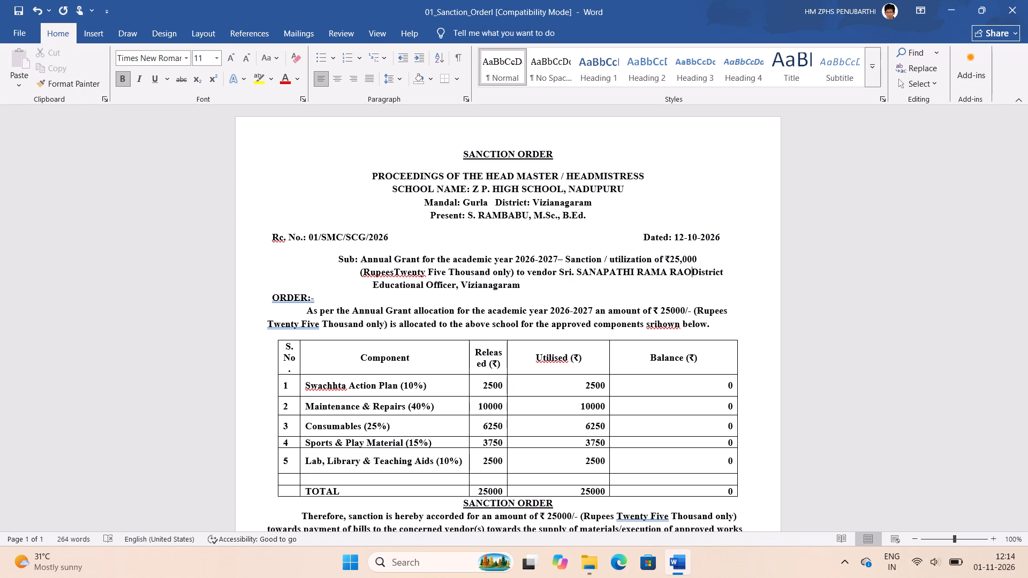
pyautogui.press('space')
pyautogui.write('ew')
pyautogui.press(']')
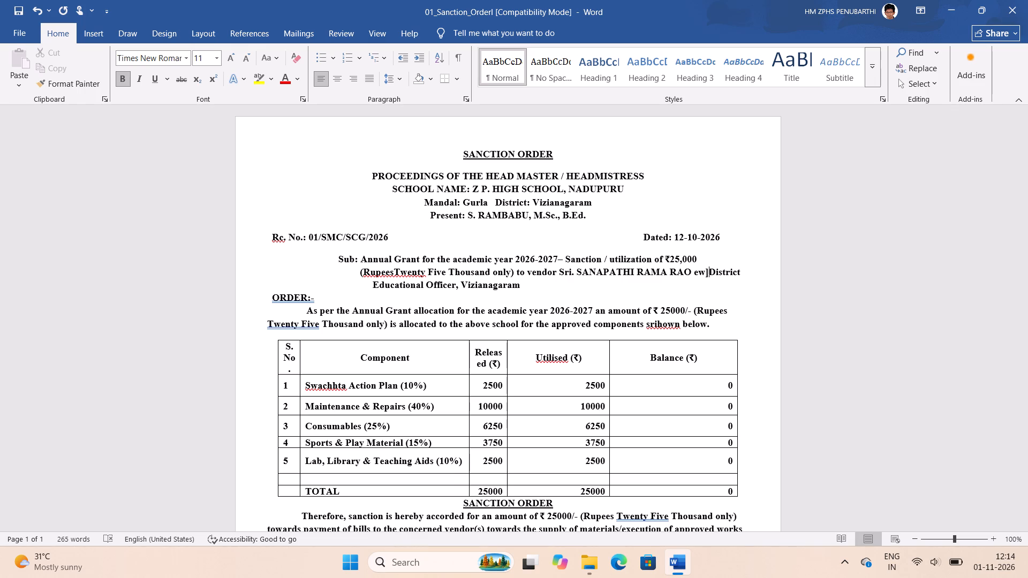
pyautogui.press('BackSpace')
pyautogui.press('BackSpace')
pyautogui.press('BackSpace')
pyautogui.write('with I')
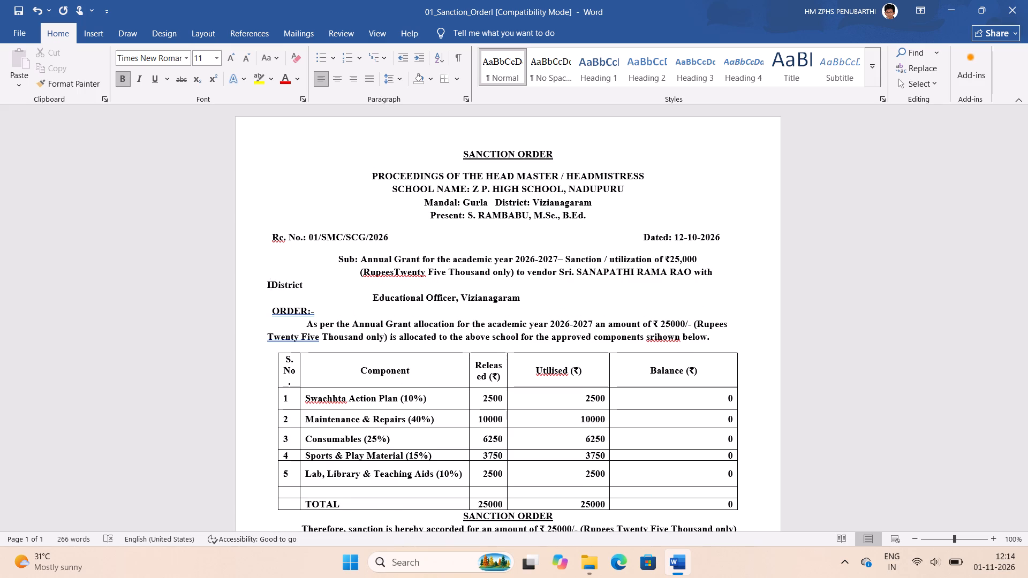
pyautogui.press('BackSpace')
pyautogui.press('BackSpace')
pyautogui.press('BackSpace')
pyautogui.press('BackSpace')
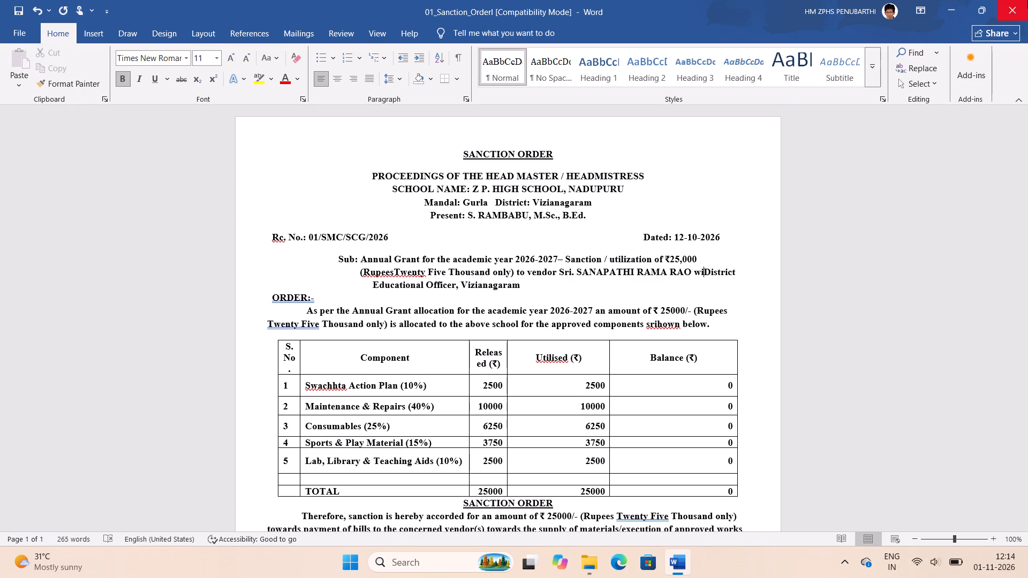
# Close the sanction order without saving its changes and reopen 01_Sanction_Orderl from the ZPHS, NADUPURU folder.
pyautogui.click(1017, 1)
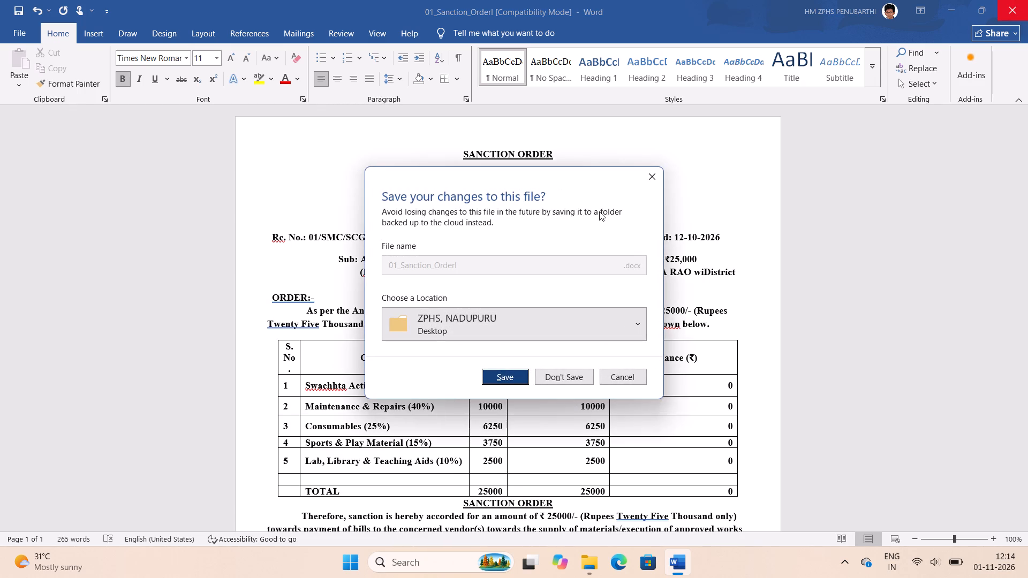
pyautogui.click(577, 376)
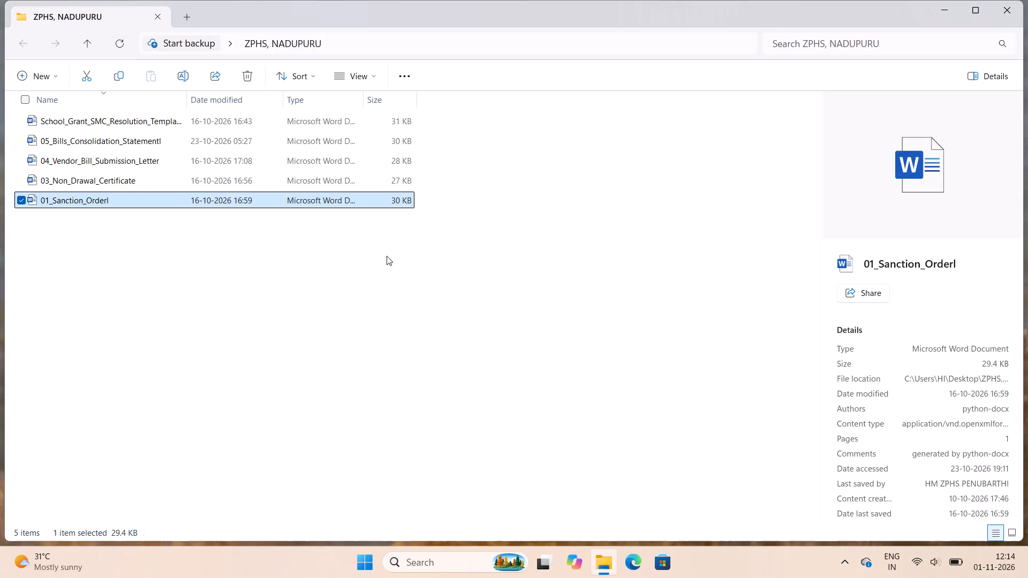
pyautogui.doubleClick(253, 199)
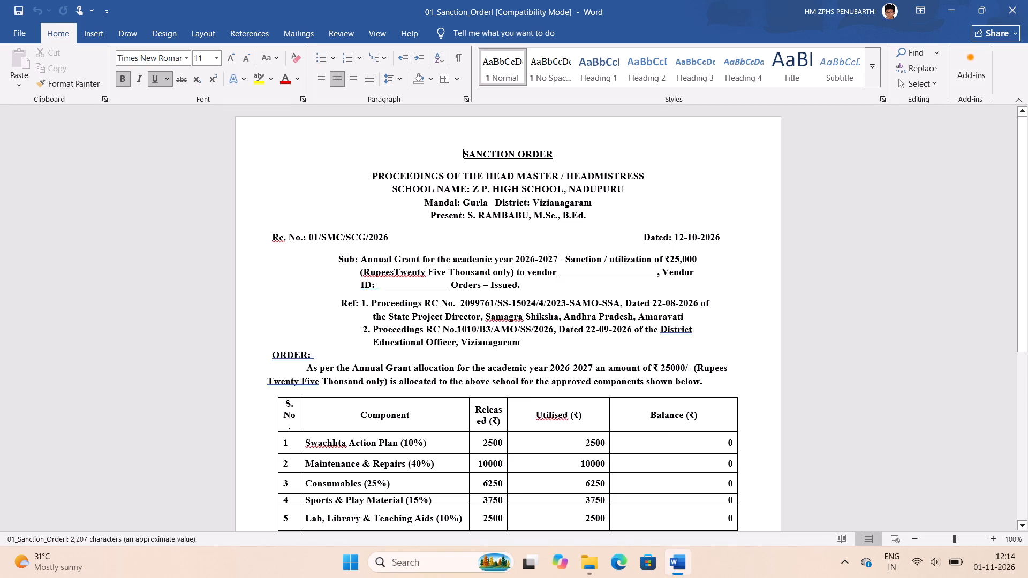
# Delete the underscore blank after "to vendor" in the Sub paragraph, keeping the comma before "Vendor ID".
pyautogui.moveTo(557, 272); pyautogui.dragTo(596, 272)
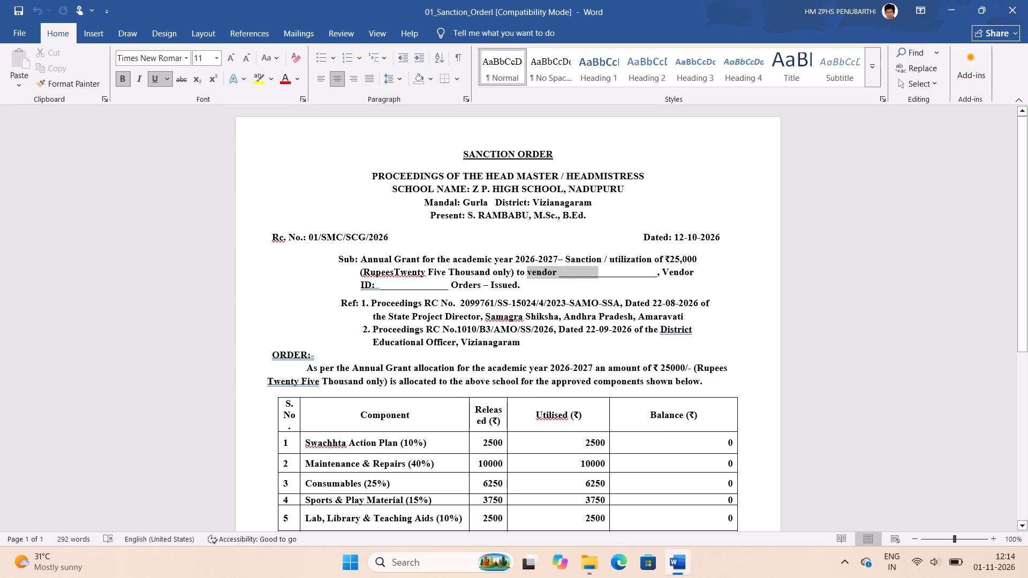
pyautogui.moveTo(596, 272); pyautogui.dragTo(580, 277)
pyautogui.click(580, 277)
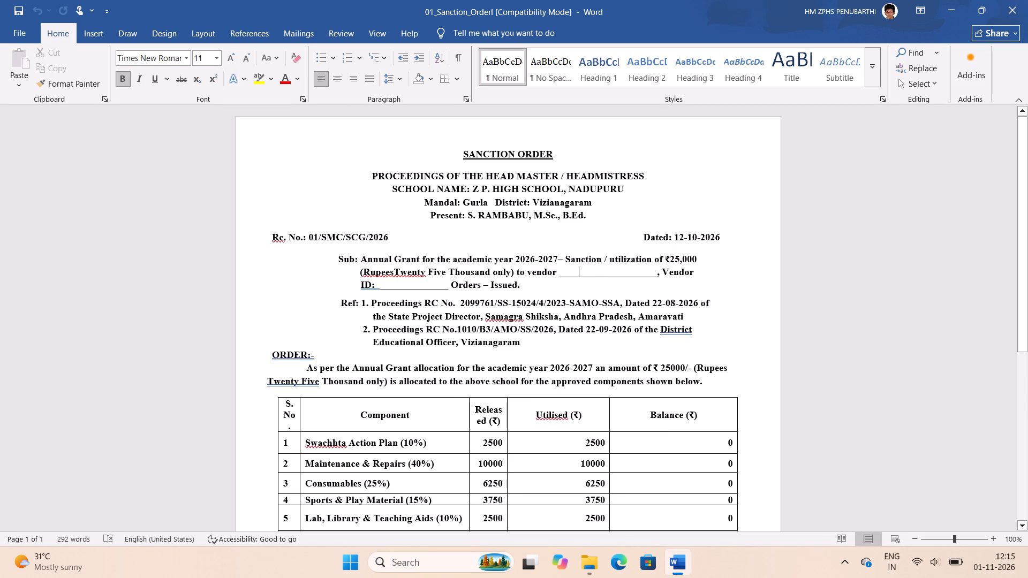
pyautogui.click(657, 278)
pyautogui.press('BackSpace')
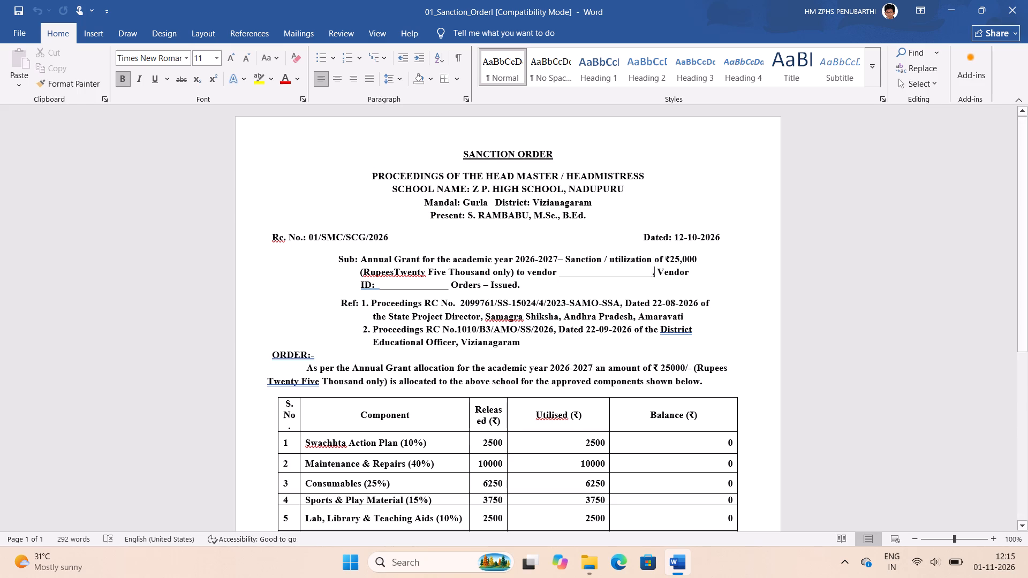
pyautogui.press('BackSpace')
pyautogui.press('BackSpace')
pyautogui.press('BackSpace')
pyautogui.press('BackSpace')
pyautogui.press('BackSpace')
pyautogui.press('BackSpace')
pyautogui.press('BackSpace')
pyautogui.press('BackSpace')
pyautogui.press('BackSpace')
pyautogui.press('BackSpace')
pyautogui.press('BackSpace')
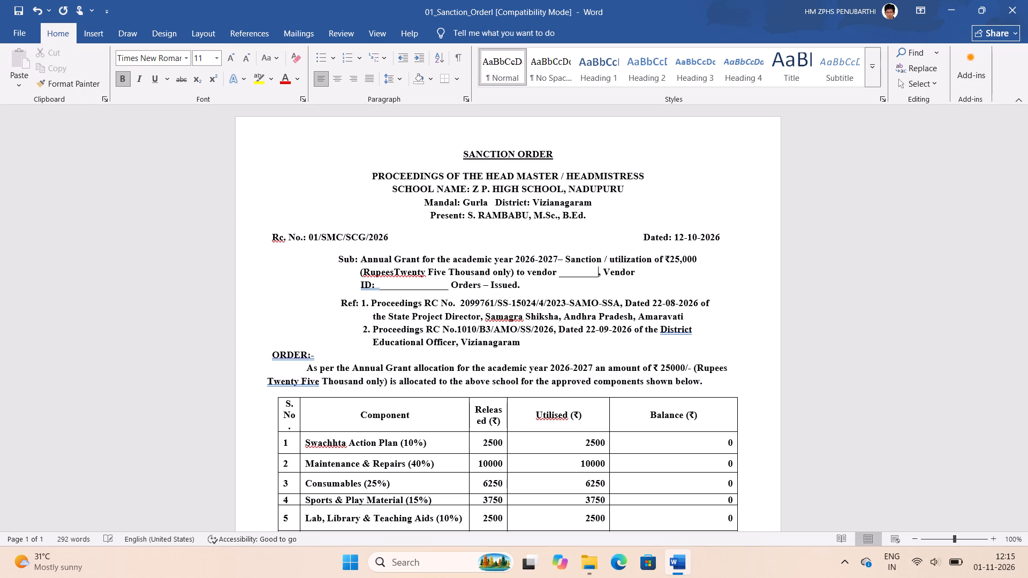
pyautogui.press('BackSpace')
pyautogui.press('BackSpace')
pyautogui.press('BackSpace')
pyautogui.press('BackSpace')
pyautogui.press('BackSpace')
pyautogui.press('BackSpace')
pyautogui.press('BackSpace')
pyautogui.press('BackSpace')
pyautogui.press('BackSpace')
# Enter the vendor's full name in title case, preceded by a space and the title "Sri.", between "to vendor" and the comma.
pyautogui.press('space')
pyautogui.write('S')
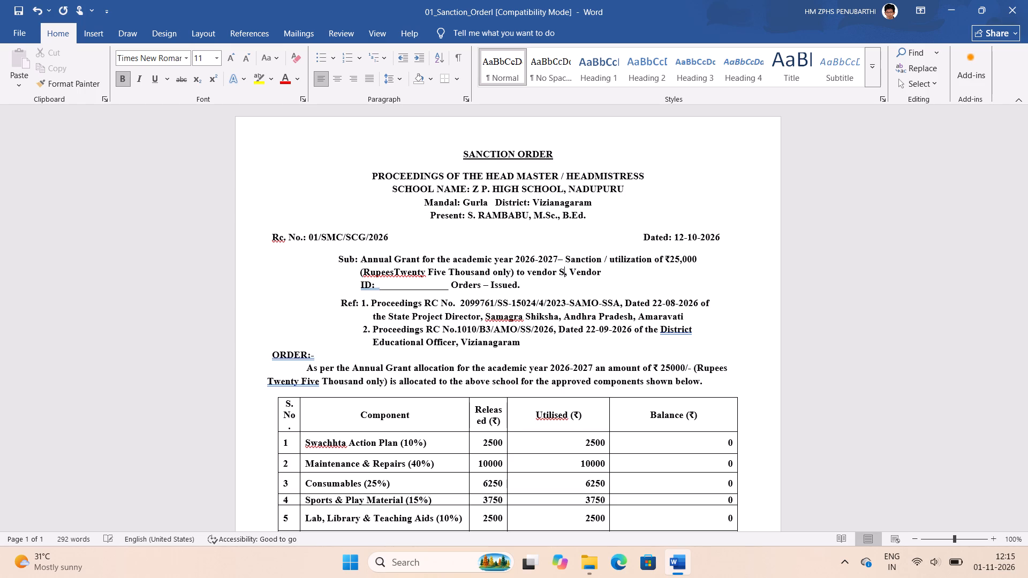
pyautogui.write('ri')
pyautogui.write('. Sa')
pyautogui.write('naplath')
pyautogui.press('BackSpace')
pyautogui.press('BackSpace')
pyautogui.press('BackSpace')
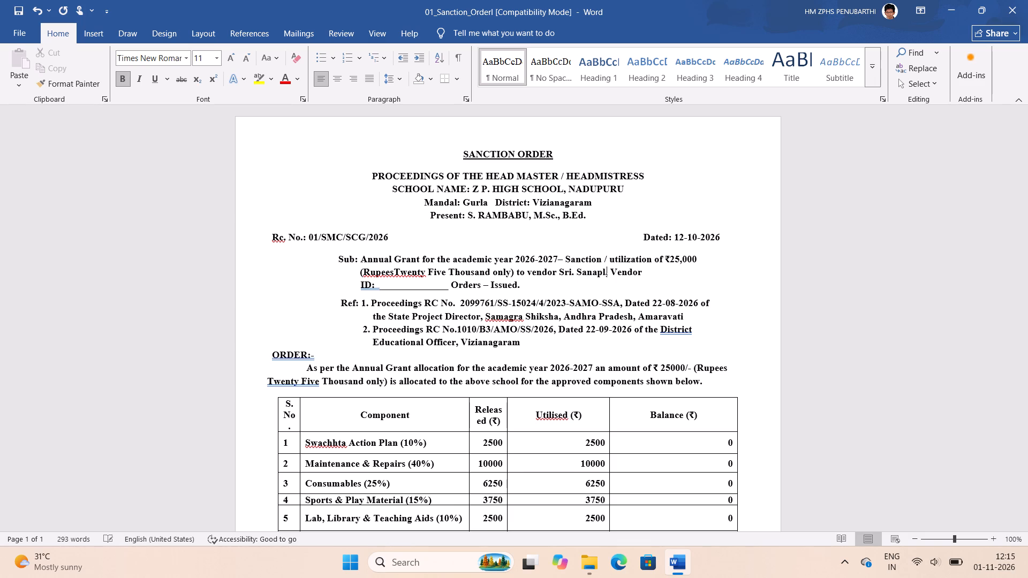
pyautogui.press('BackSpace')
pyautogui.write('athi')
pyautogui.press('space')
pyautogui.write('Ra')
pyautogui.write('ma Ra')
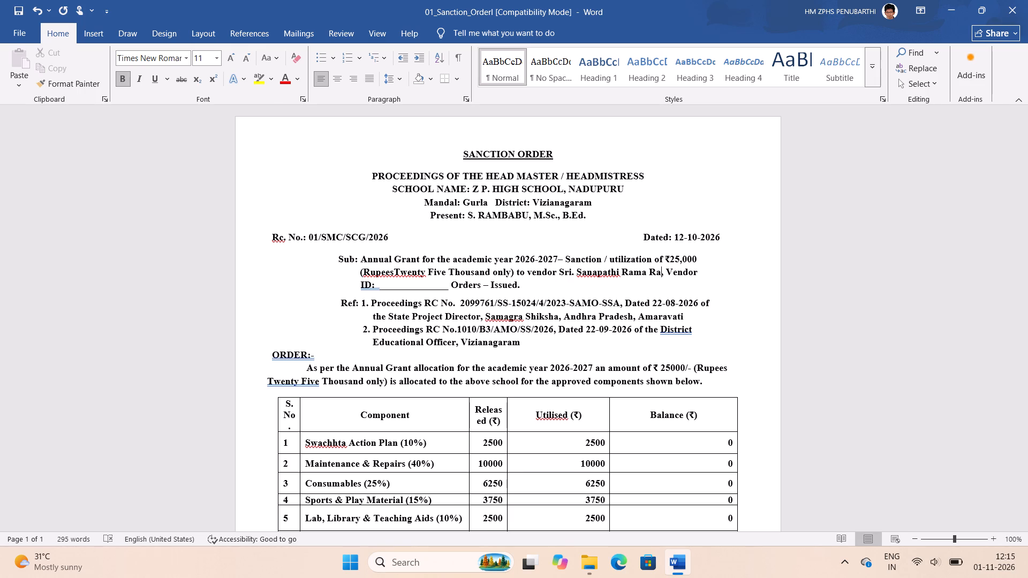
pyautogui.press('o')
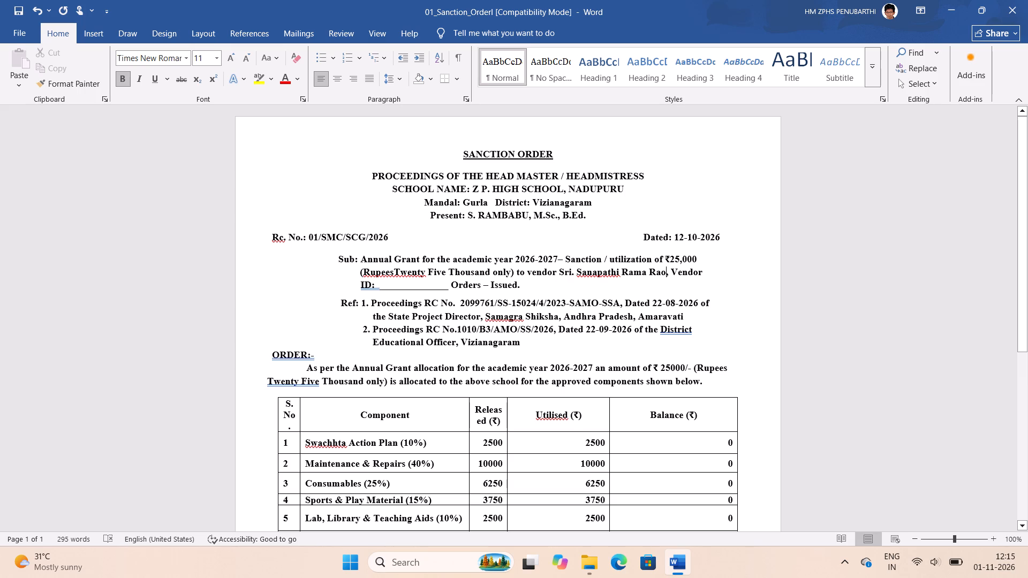
# Replace the underscore blank after "Vendor ID:" in the Sub paragraph with the vendor's ID number.
pyautogui.moveTo(449, 285); pyautogui.dragTo(374, 292)
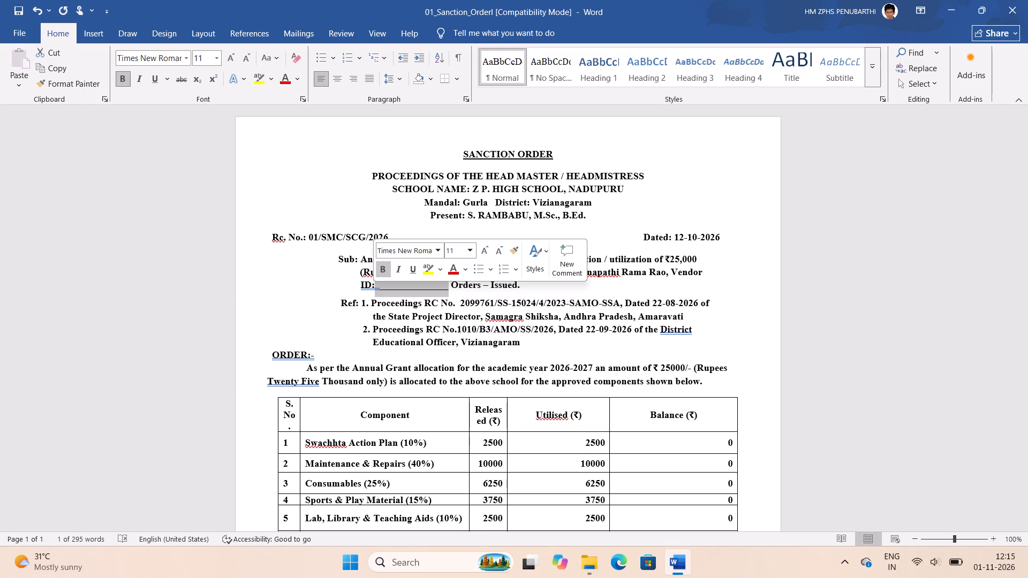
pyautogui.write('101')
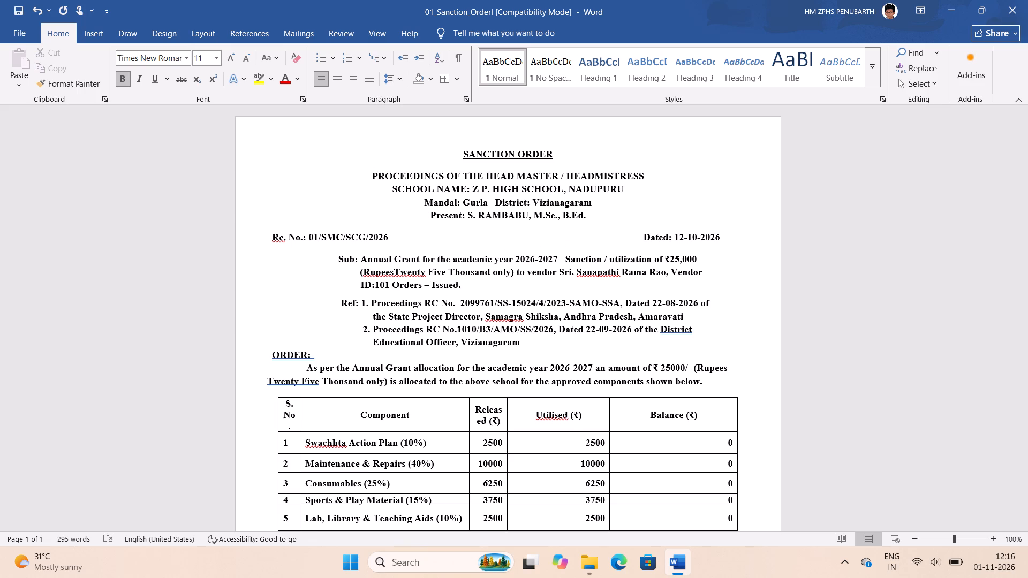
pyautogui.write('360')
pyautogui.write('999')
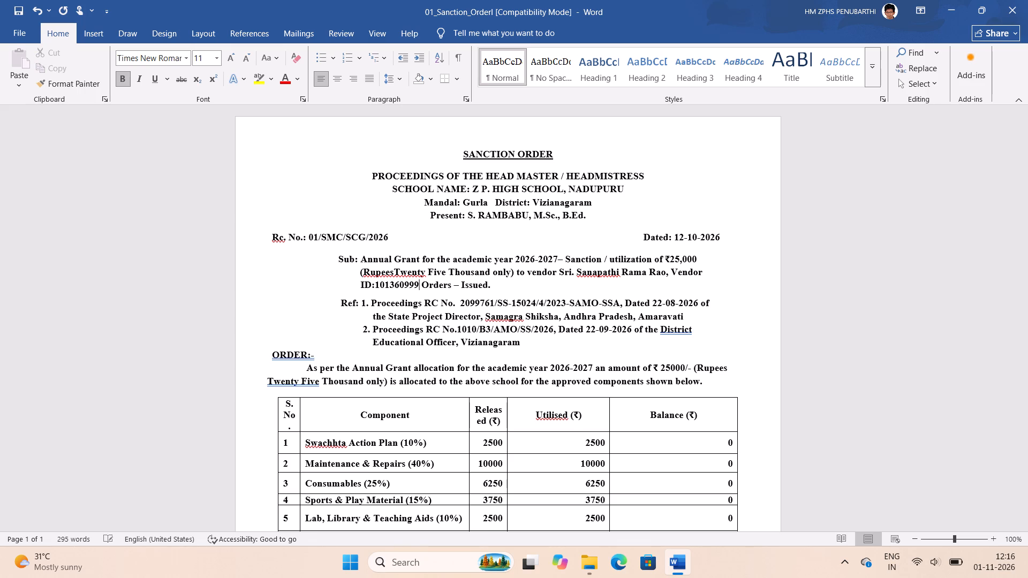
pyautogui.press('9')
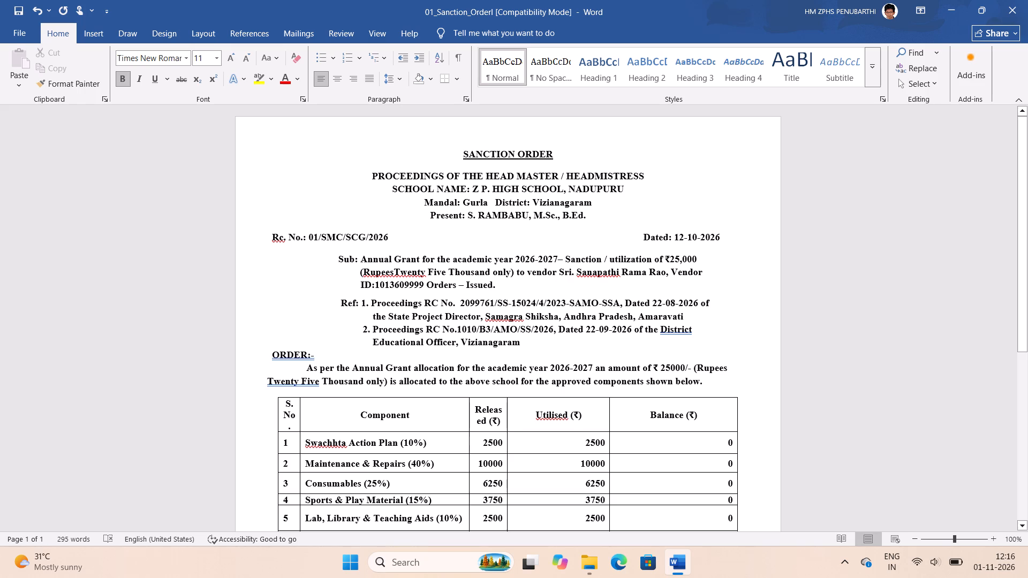
# Replace the head master's name on the Present line with the new head master's initial and name in title case, keeping the qualifications.
pyautogui.moveTo(468, 214); pyautogui.dragTo(505, 214)
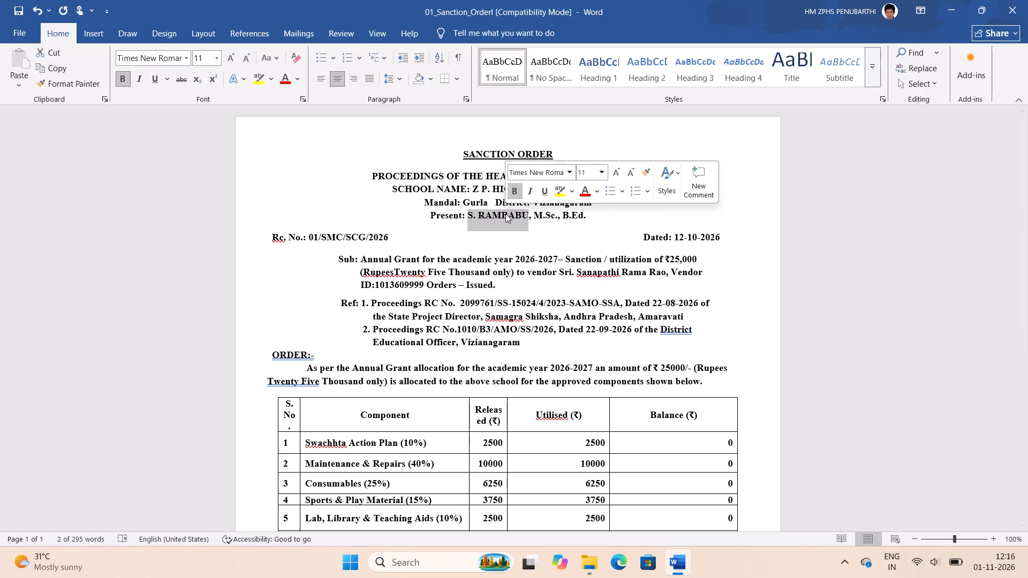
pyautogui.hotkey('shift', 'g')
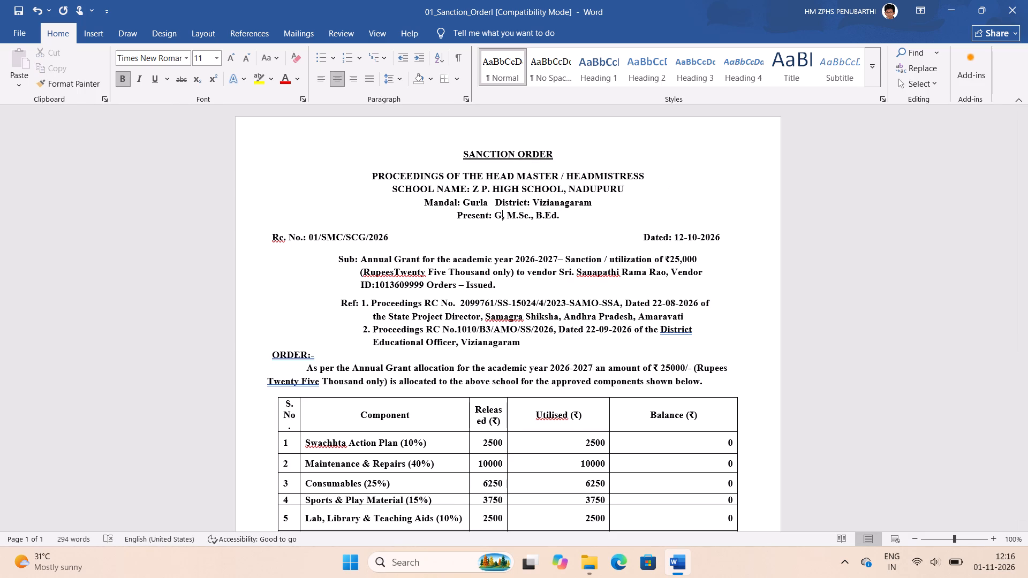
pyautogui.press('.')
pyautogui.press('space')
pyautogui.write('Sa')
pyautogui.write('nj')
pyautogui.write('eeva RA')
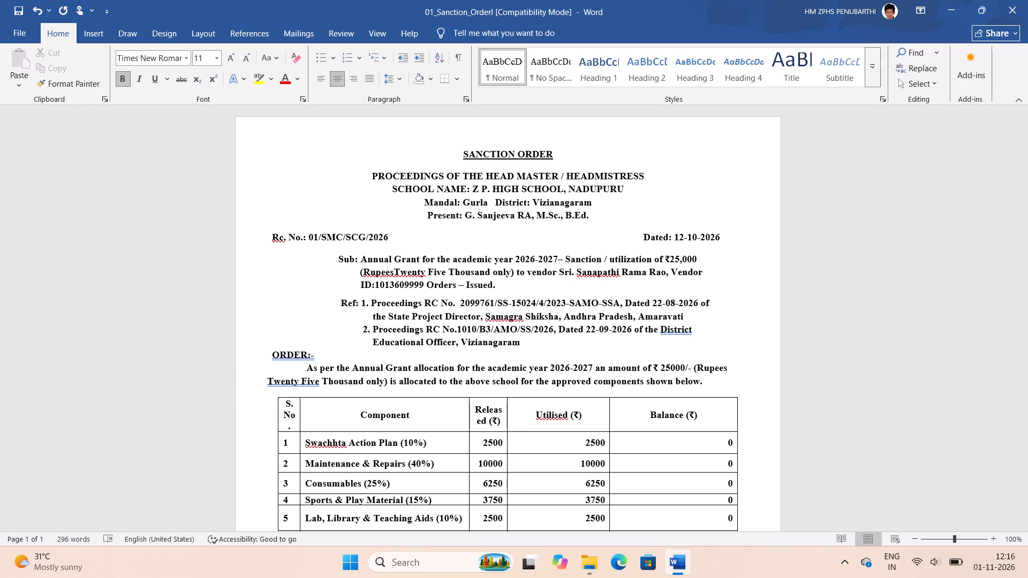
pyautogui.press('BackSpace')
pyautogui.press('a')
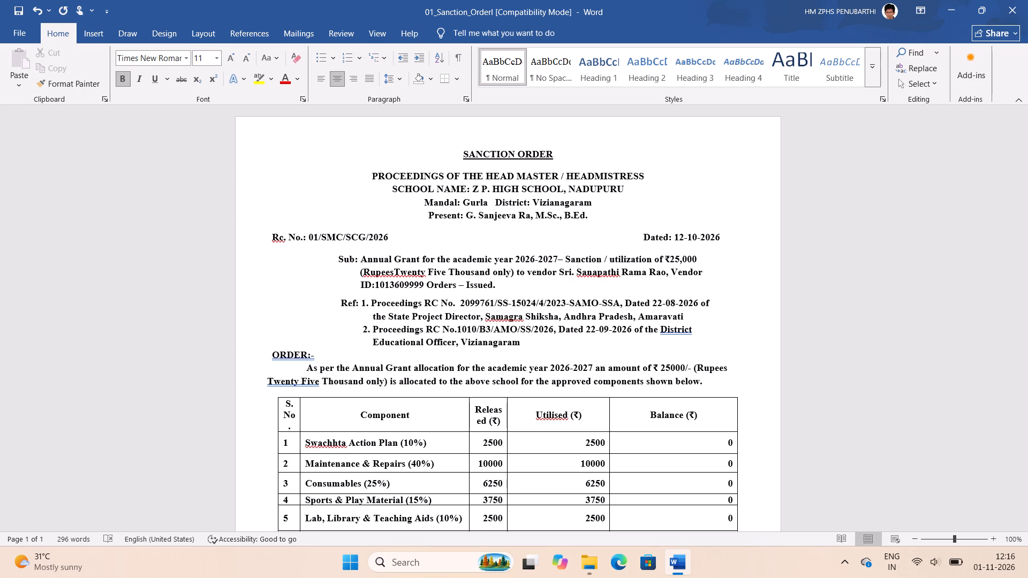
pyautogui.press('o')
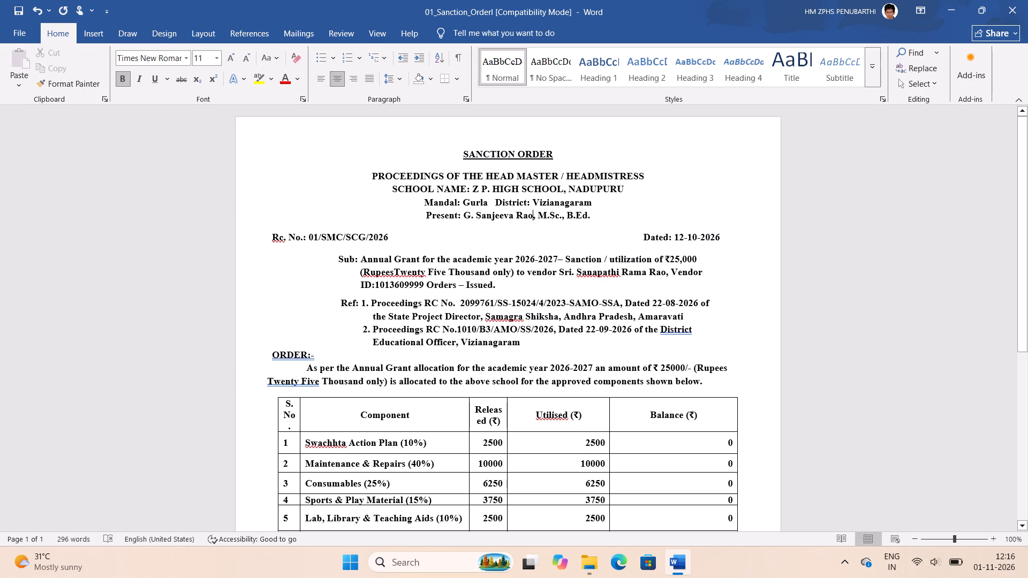
# Set the day in the "Dated" entry to 24, making the date 24-10-2026.
pyautogui.moveTo(683, 234); pyautogui.dragTo(674, 240)
pyautogui.moveTo(674, 240); pyautogui.dragTo(674, 240)
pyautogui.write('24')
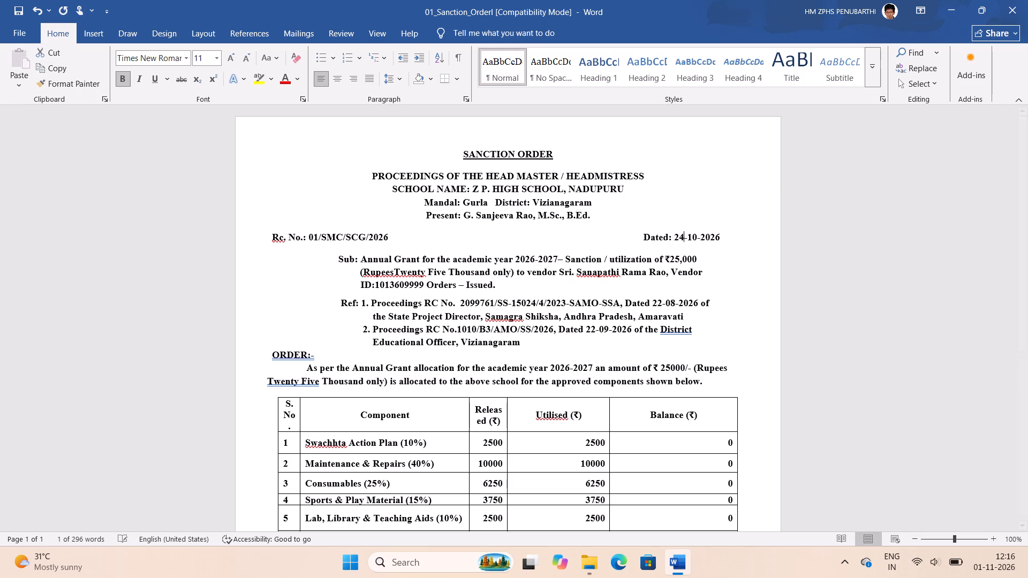
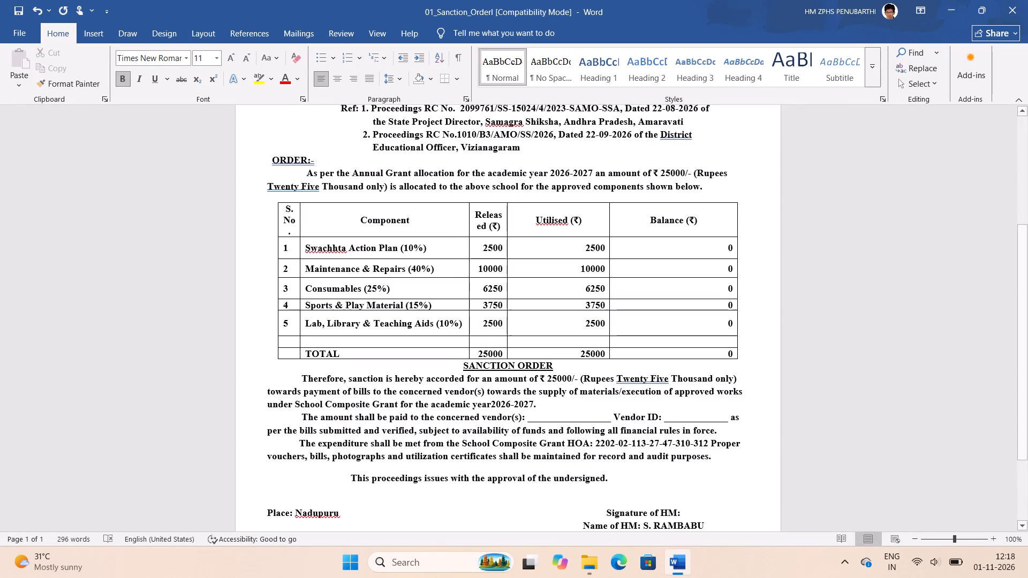
# Narrow the Utilised (₹) column slightly by moving its border with the Balance (₹) column.
pyautogui.moveTo(609, 245); pyautogui.dragTo(591, 248)
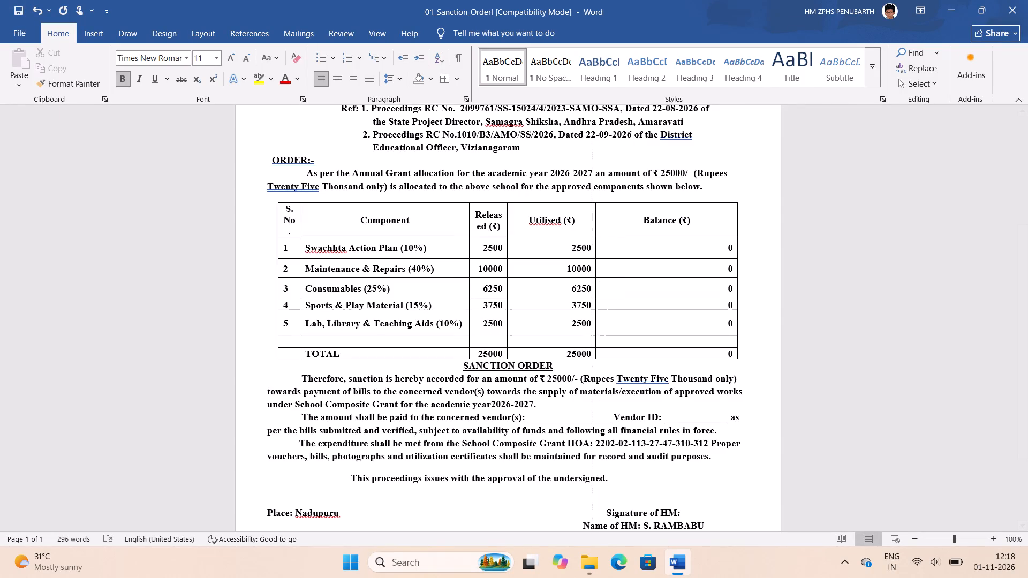
pyautogui.moveTo(591, 248); pyautogui.dragTo(599, 247)
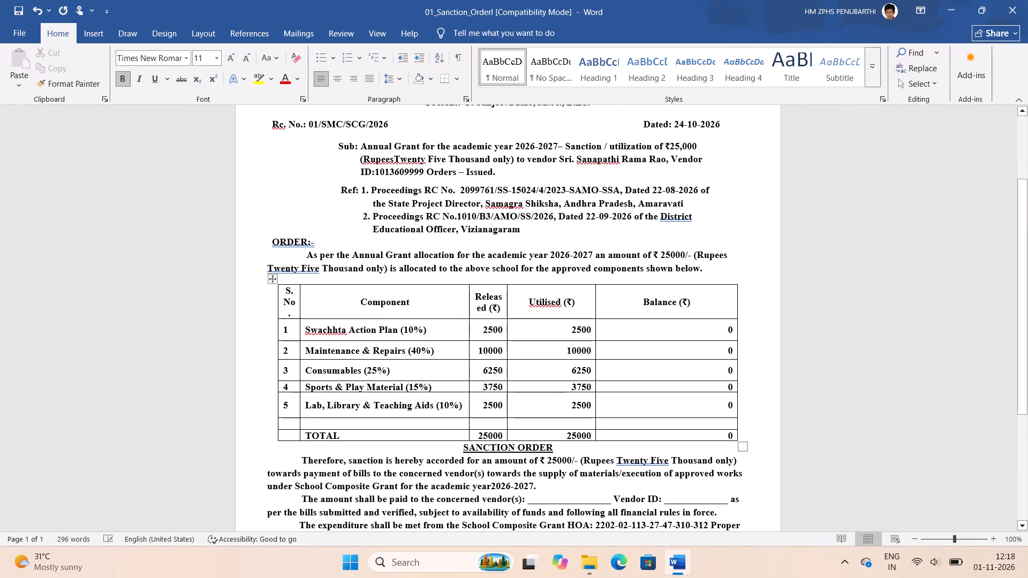
# Set the Utilised amount for Swachhta Action Plan (10%) to 5085.
pyautogui.moveTo(571, 326); pyautogui.dragTo(589, 329)
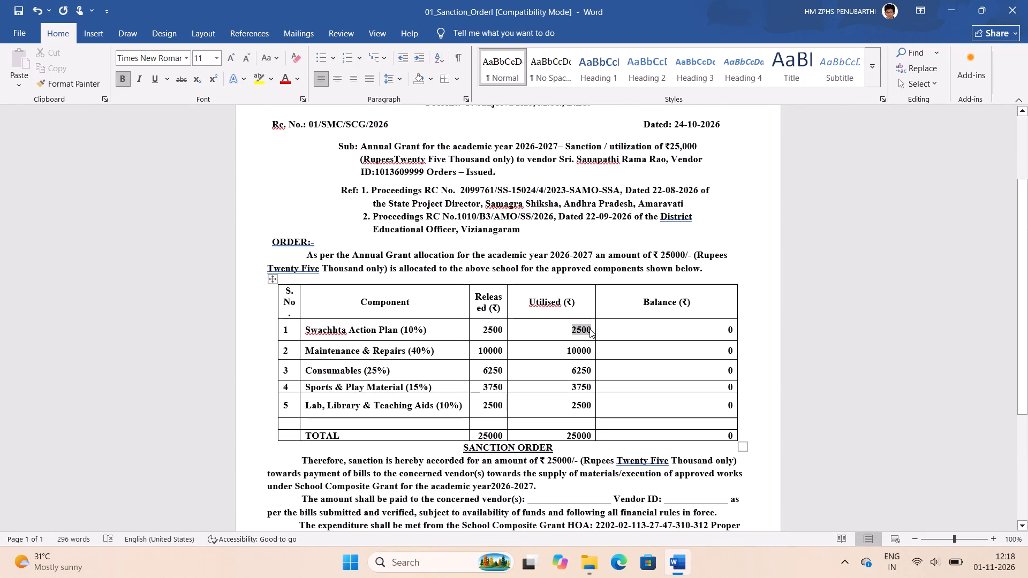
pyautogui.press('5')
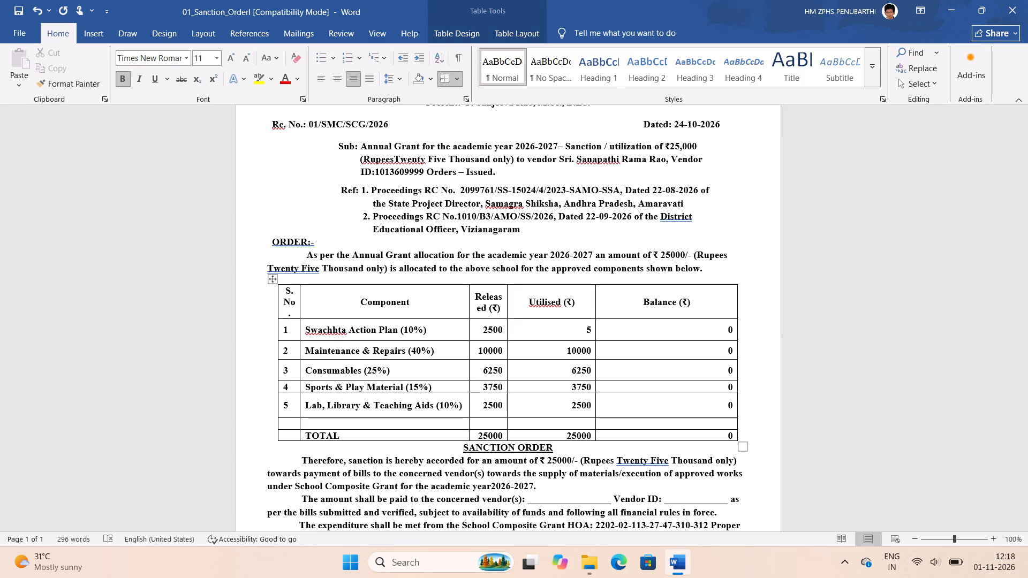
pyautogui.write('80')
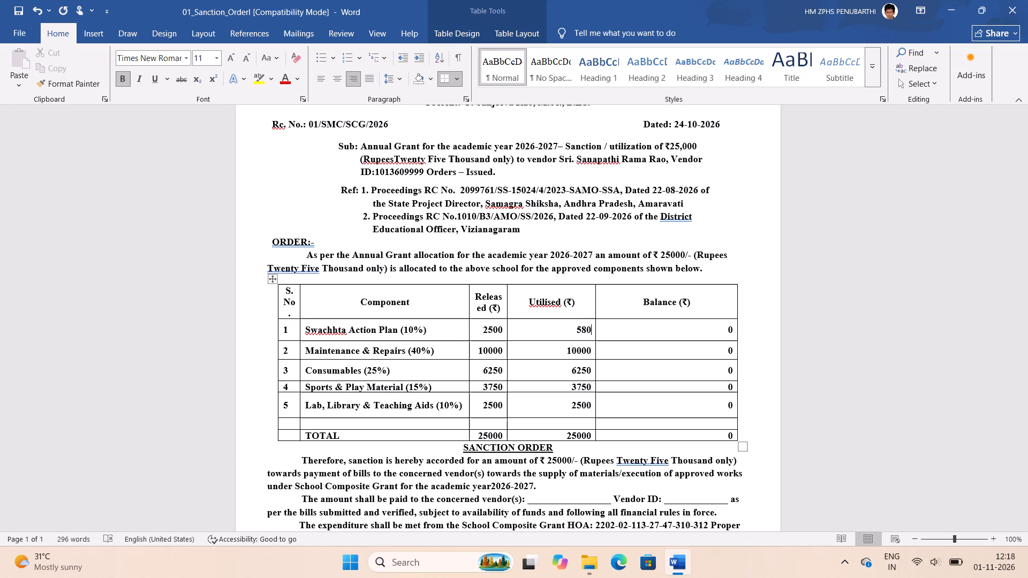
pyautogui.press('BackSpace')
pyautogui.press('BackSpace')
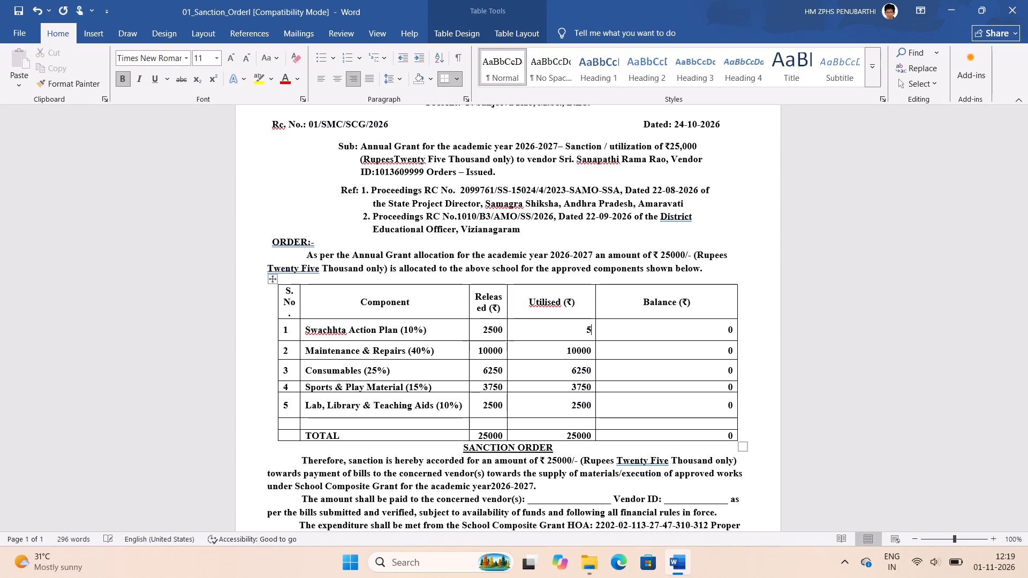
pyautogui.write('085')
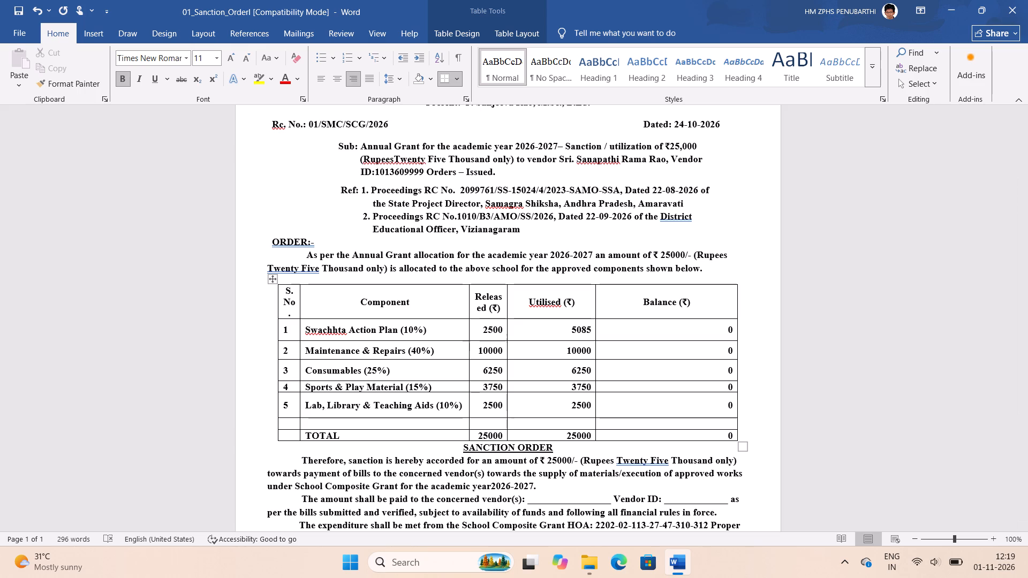
# Set the Utilised amount for Maintenance & Repairs (40%) to 10337.
pyautogui.click(567, 354)
pyautogui.moveTo(567, 354); pyautogui.dragTo(589, 356)
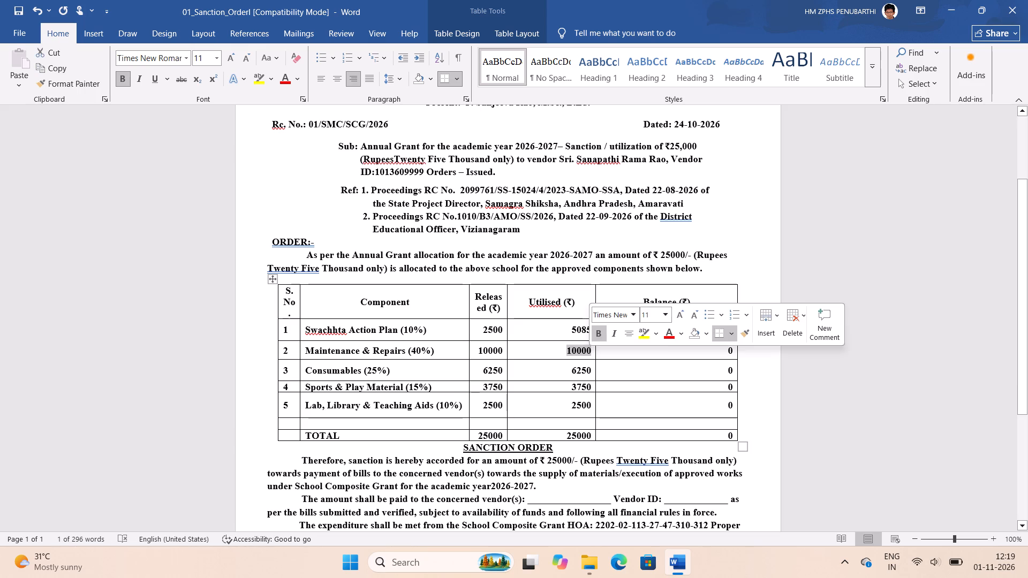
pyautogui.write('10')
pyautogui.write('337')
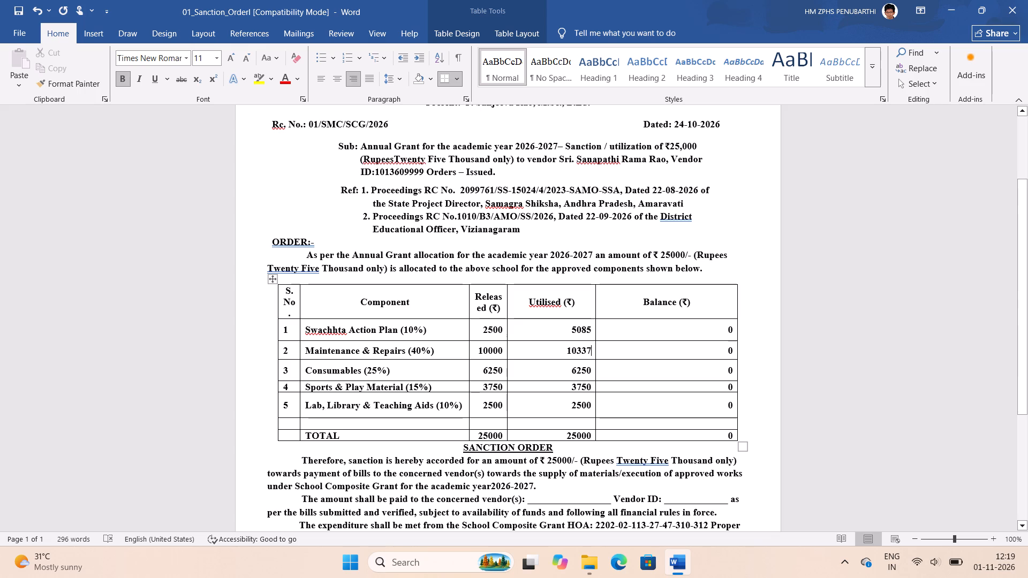
# Set the Utilised amount for Consumables (25%) to 6620.
pyautogui.moveTo(572, 369); pyautogui.dragTo(588, 374)
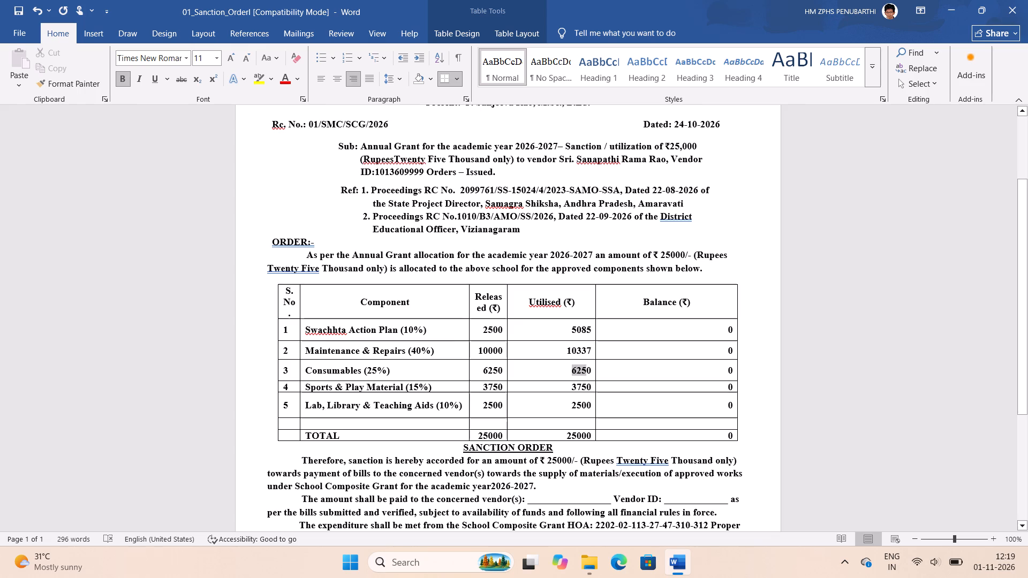
pyautogui.moveTo(588, 374); pyautogui.dragTo(591, 374)
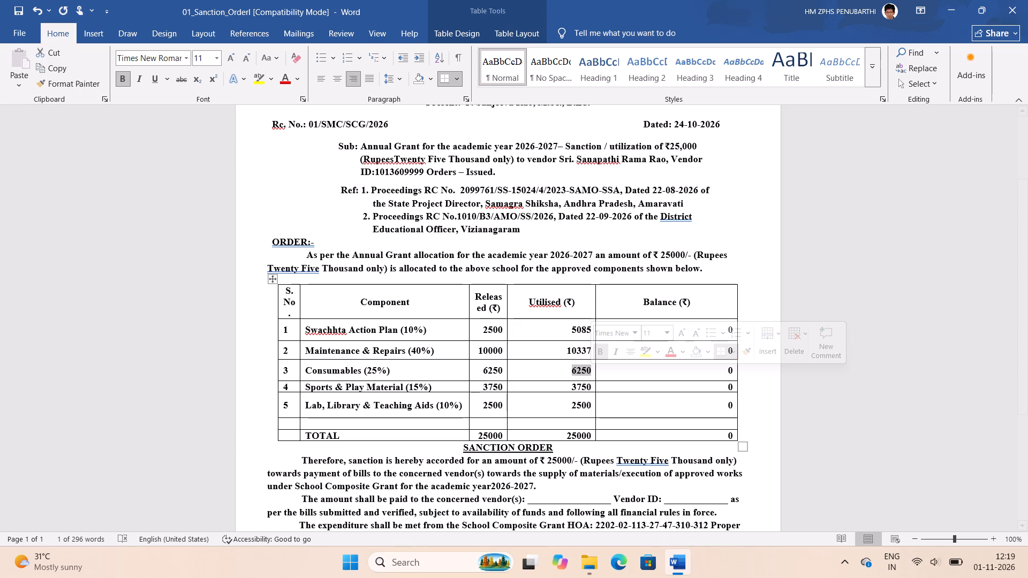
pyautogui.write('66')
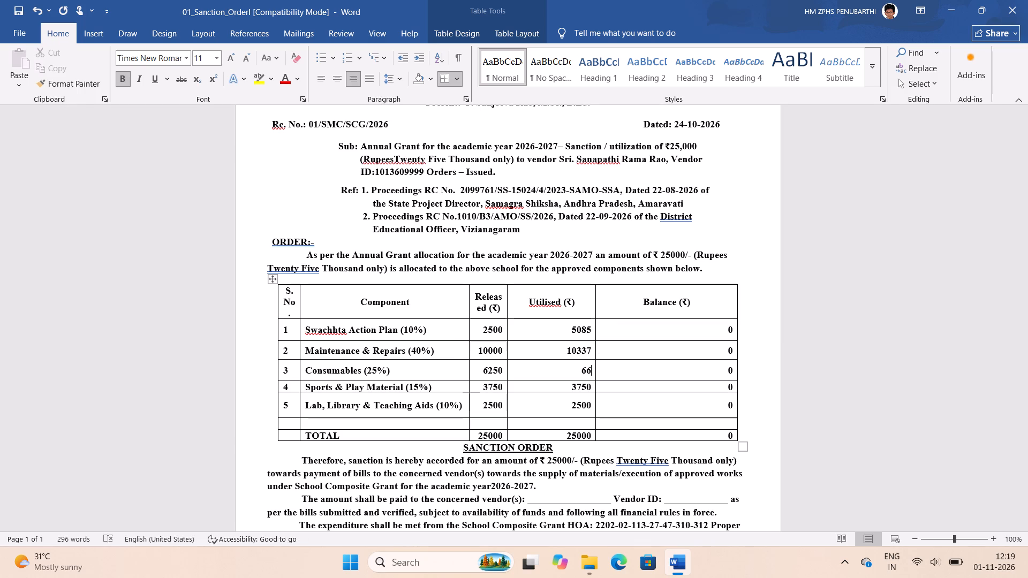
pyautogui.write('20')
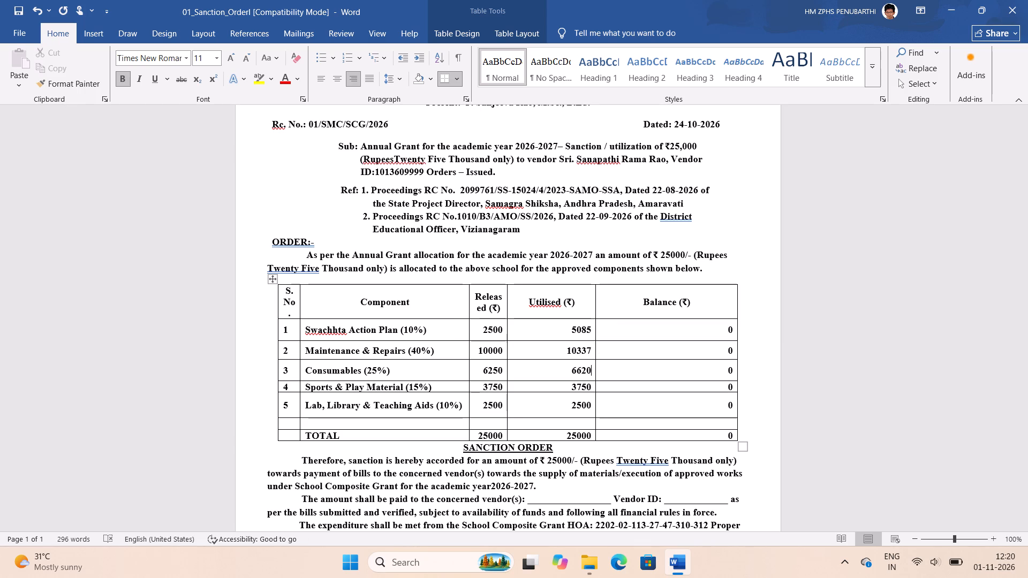
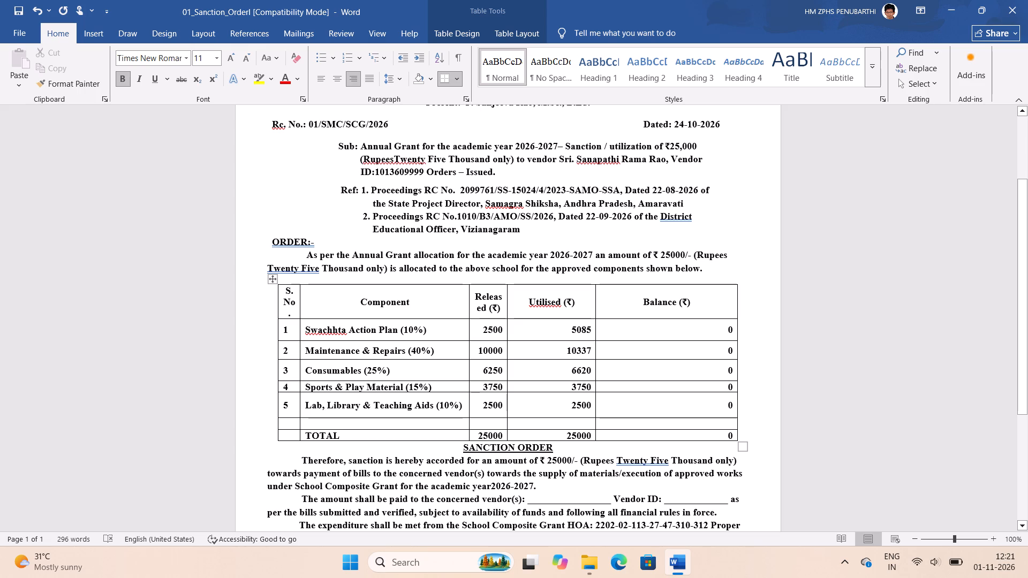
# Replace the component name in row 1 of the grant table with Stationery.
pyautogui.moveTo(306, 332); pyautogui.dragTo(428, 332)
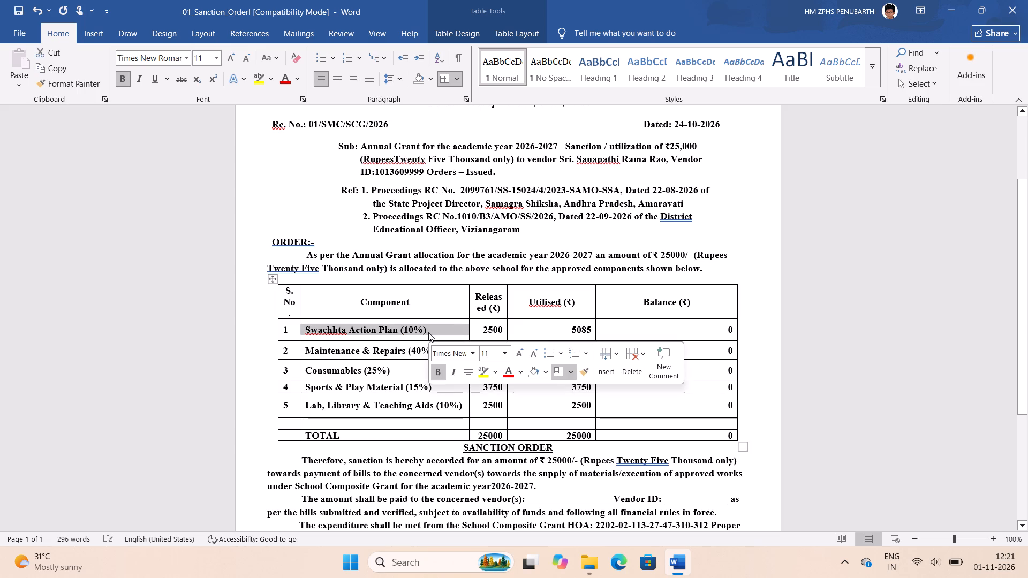
pyautogui.write('Stationery')
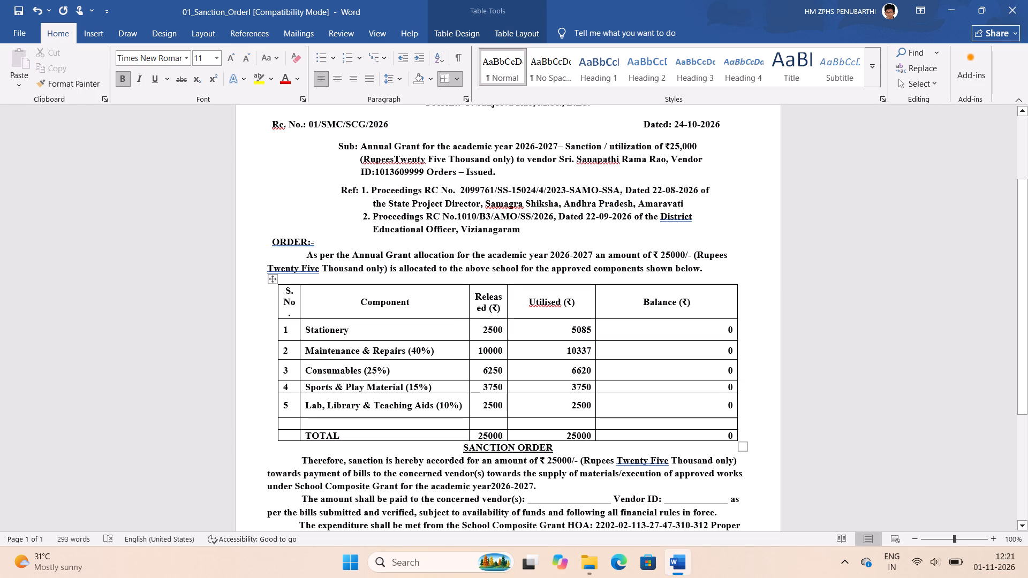
# Shorten the component name in row 2 of the grant table to Maintenance.
pyautogui.click(440, 352)
pyautogui.press('BackSpace')
pyautogui.press('BackSpace')
pyautogui.press('BackSpace')
pyautogui.press('BackSpace')
pyautogui.press('BackSpace')
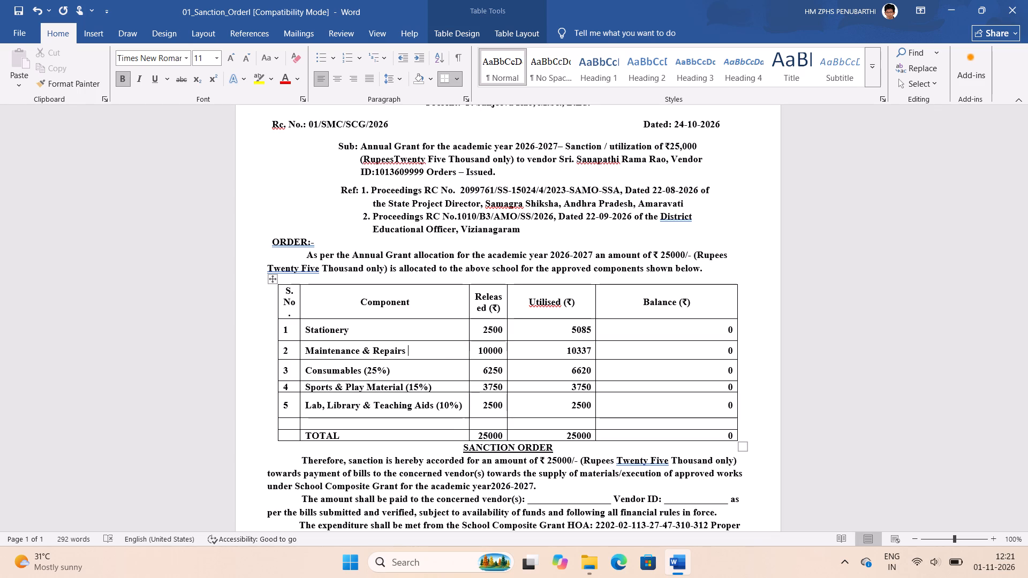
pyautogui.press('BackSpace')
pyautogui.press('BackSpace')
pyautogui.press('BackSpace')
pyautogui.press('BackSpace')
pyautogui.press('BackSpace')
pyautogui.press('BackSpace')
pyautogui.press('BackSpace')
pyautogui.press('BackSpace')
pyautogui.press('BackSpace')
pyautogui.press('BackSpace')
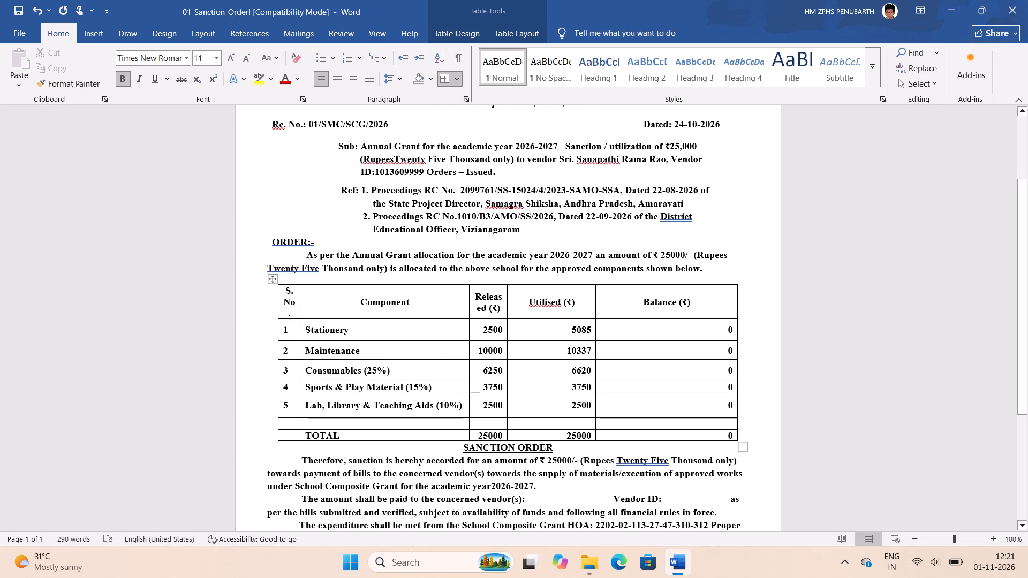
# Replace the component name in row 3 of the grant table with Swachchata.
pyautogui.moveTo(388, 372); pyautogui.dragTo(392, 372)
pyautogui.moveTo(392, 372); pyautogui.dragTo(326, 377)
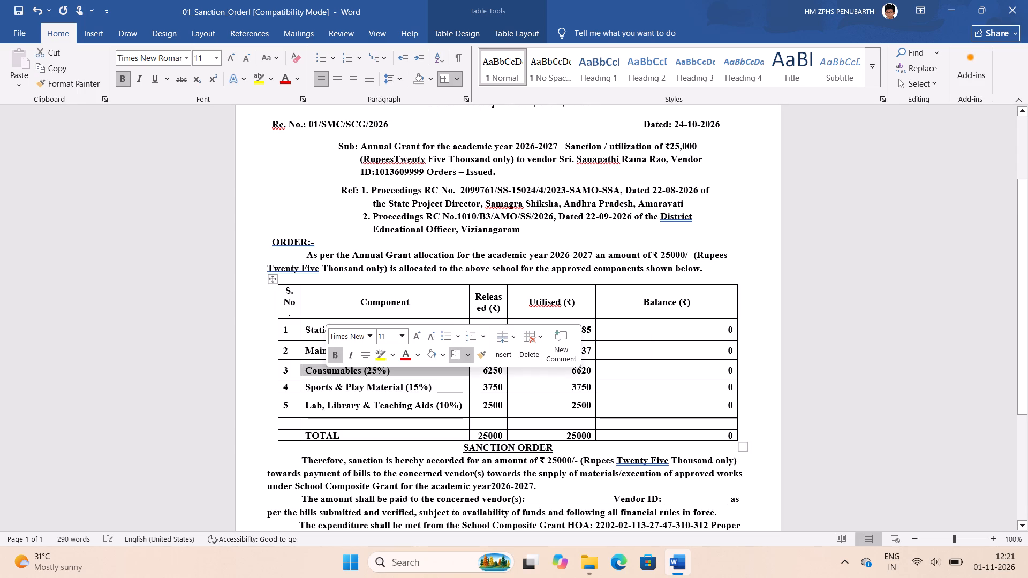
pyautogui.write('Swa')
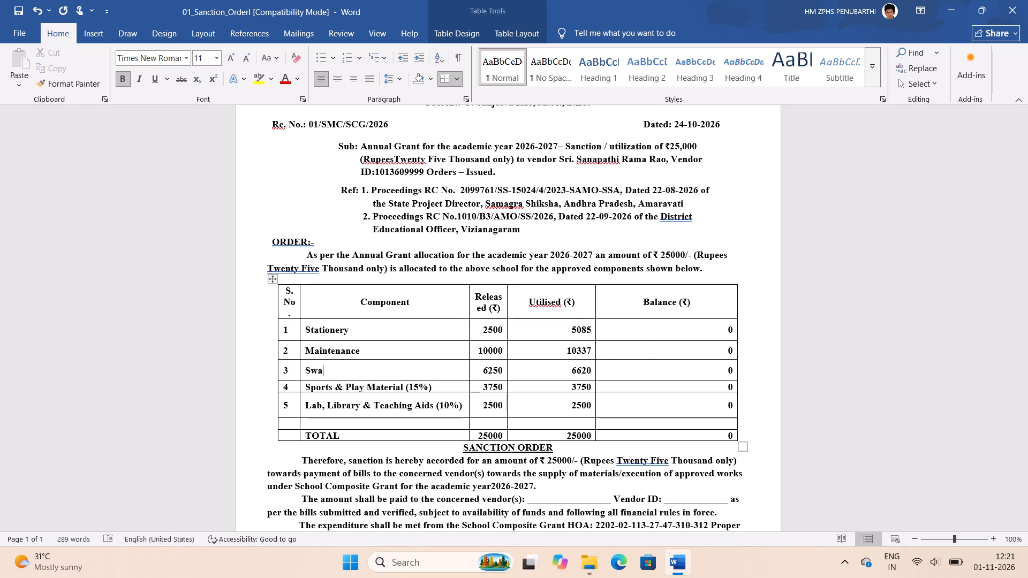
pyautogui.write('chch')
pyautogui.write('ata')
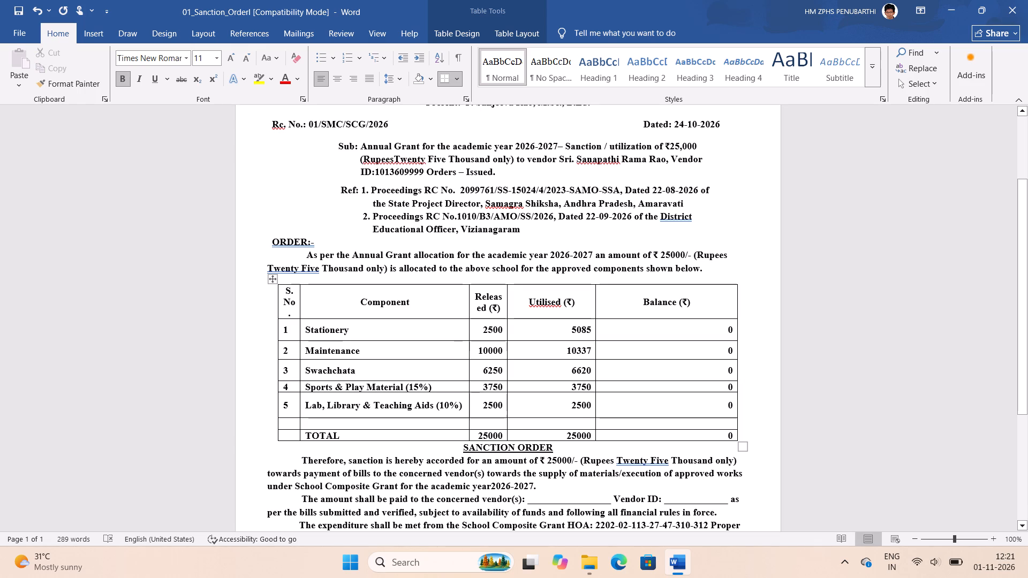
# Replace the component name in row 4 of the grant table with "Replacement ofNon- Functional School Equipment".
pyautogui.moveTo(436, 385); pyautogui.dragTo(435, 385)
pyautogui.moveTo(435, 385); pyautogui.dragTo(308, 386)
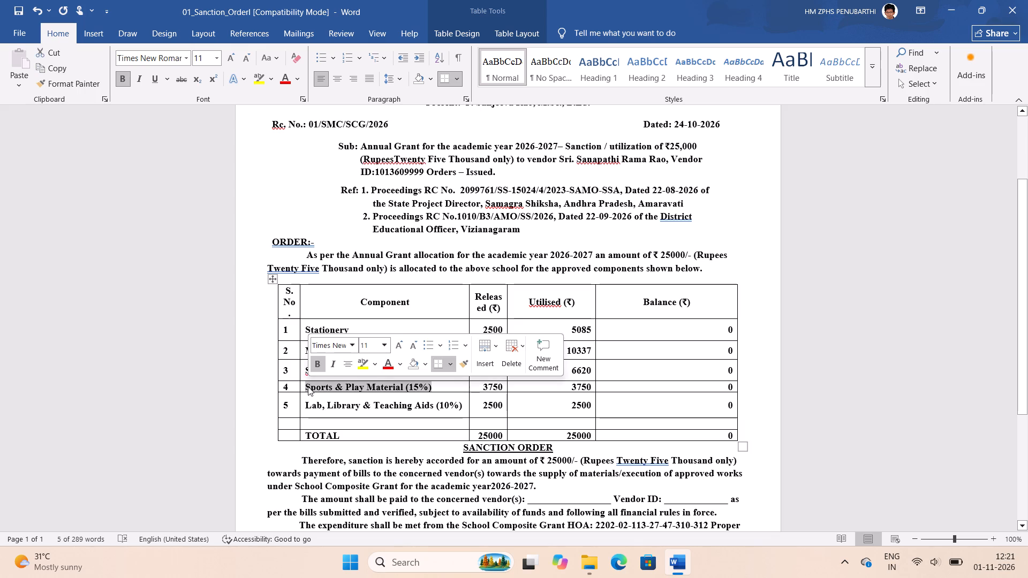
pyautogui.write('Re')
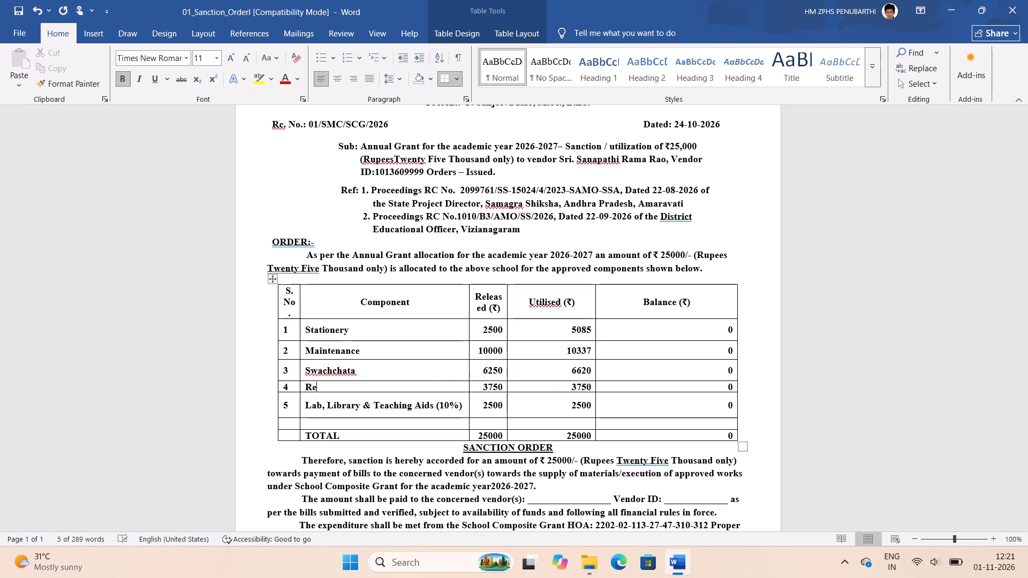
pyautogui.press('p')
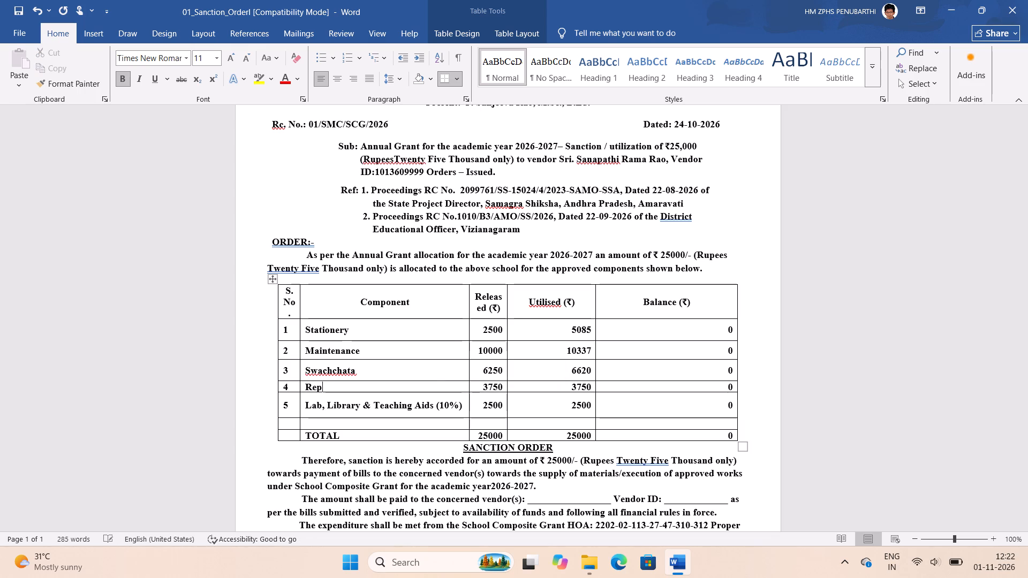
pyautogui.press('l')
pyautogui.press('a')
pyautogui.press('c')
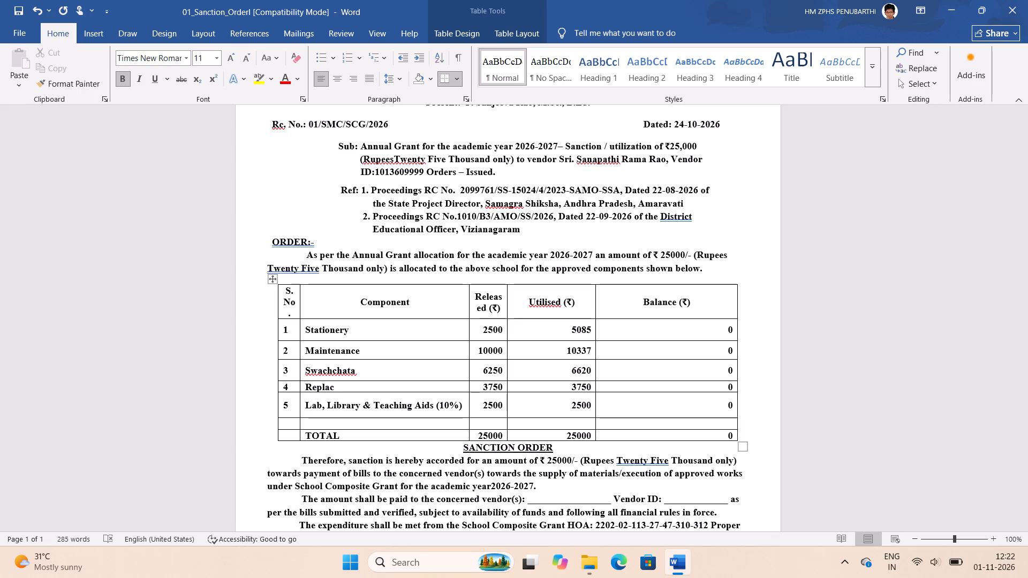
pyautogui.press('e')
pyautogui.write('ment of')
pyautogui.write('Non')
pyautogui.write('-')
pyautogui.press('space')
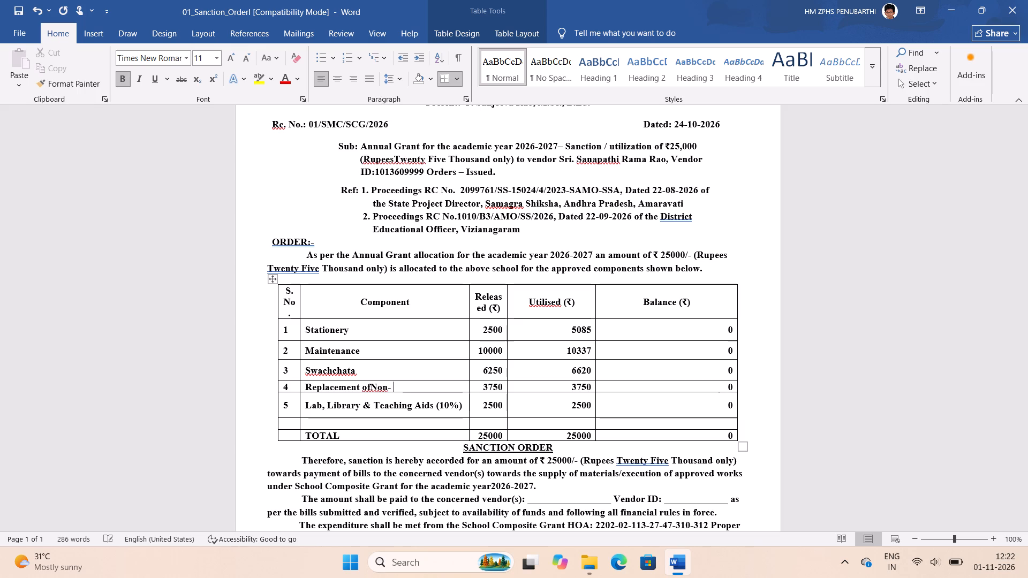
pyautogui.write('Functional')
pyautogui.press('space')
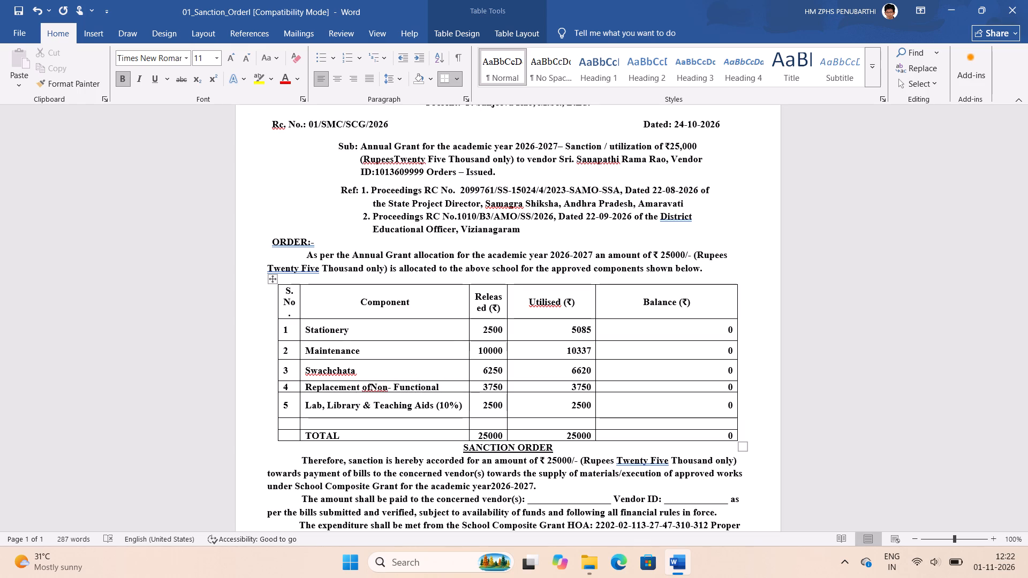
pyautogui.write('School')
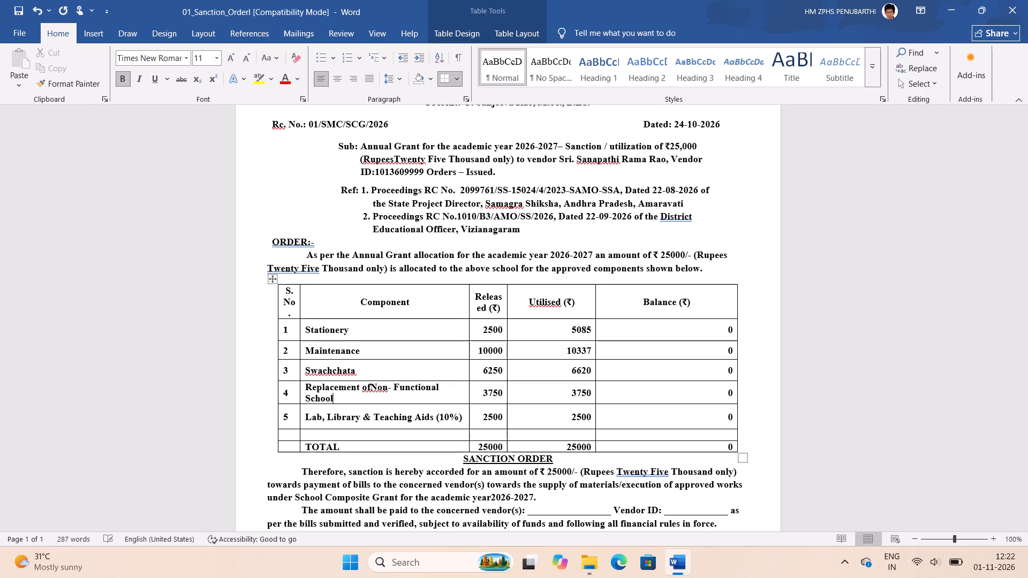
pyautogui.press('space')
pyautogui.hotkey('shift', 'e')
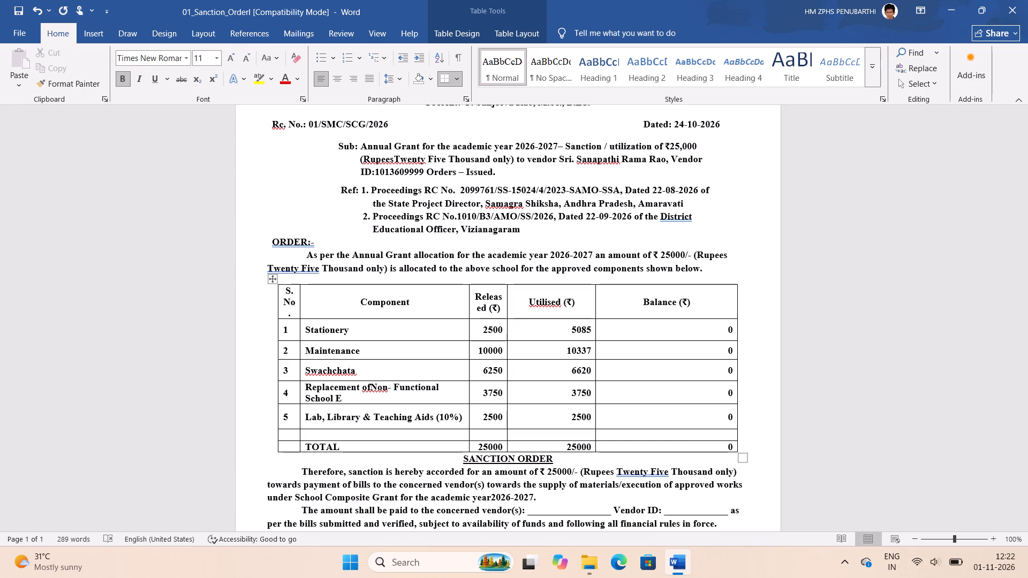
pyautogui.write('quipment')
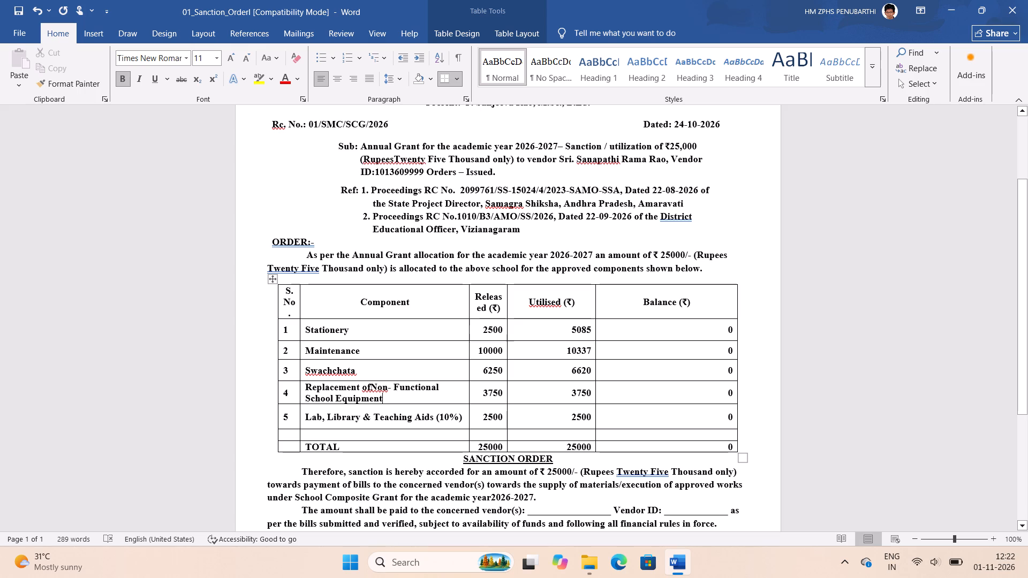
# Replace the component name in row 5 of the grant table with Event Celebrations.
pyautogui.moveTo(306, 421); pyautogui.dragTo(448, 418)
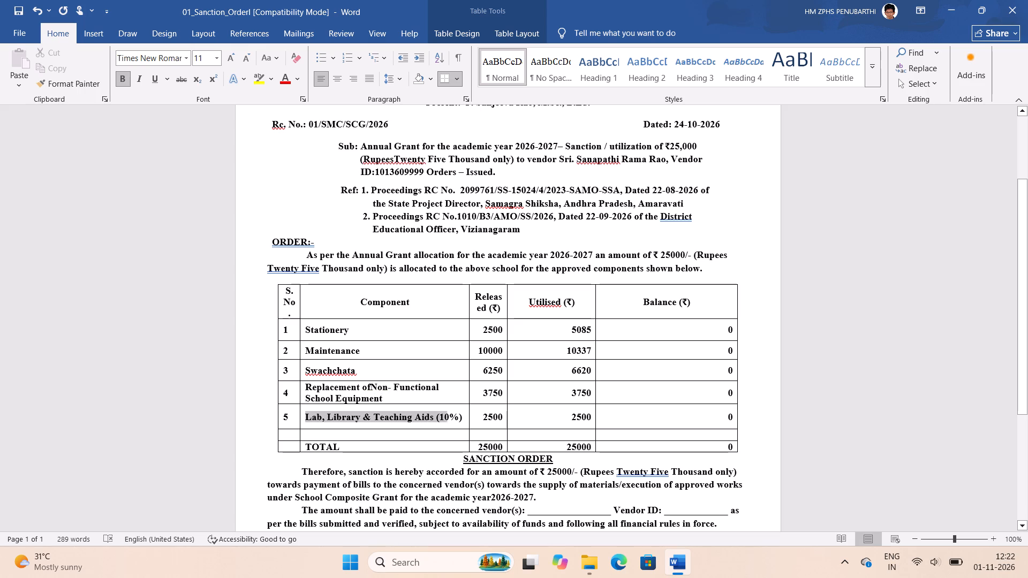
pyautogui.moveTo(448, 418); pyautogui.dragTo(457, 416)
pyautogui.write('RE')
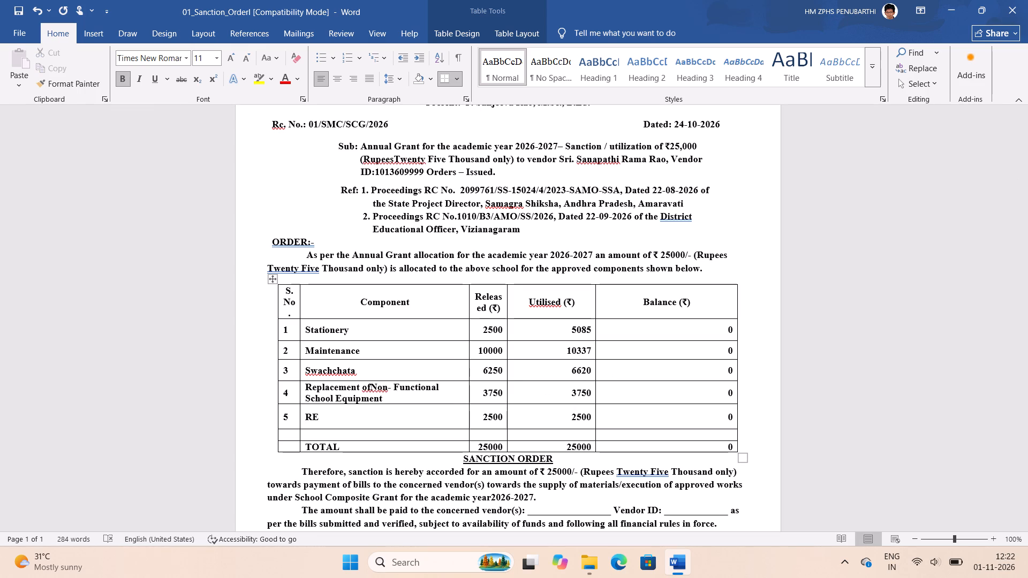
pyautogui.press('BackSpace')
pyautogui.press('BackSpace')
pyautogui.write('Event')
pyautogui.press('space')
pyautogui.write('Cel')
pyautogui.write('se')
pyautogui.press('BackSpace')
pyautogui.press('BackSpace')
pyautogui.write('ebrations')
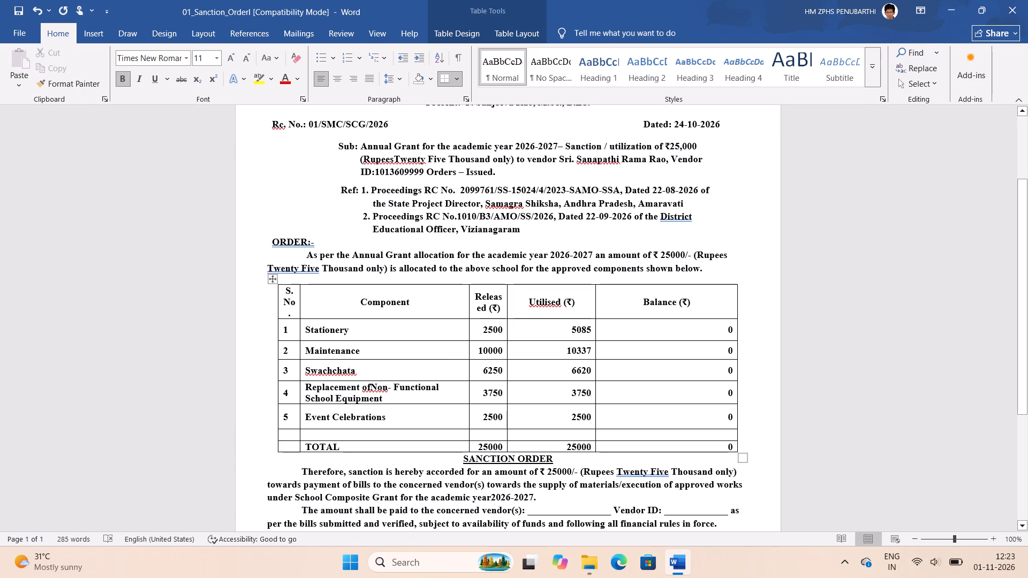
# Set the Released amount for Stationery to 6250.
pyautogui.moveTo(481, 330); pyautogui.dragTo(497, 330)
pyautogui.moveTo(497, 330); pyautogui.dragTo(502, 330)
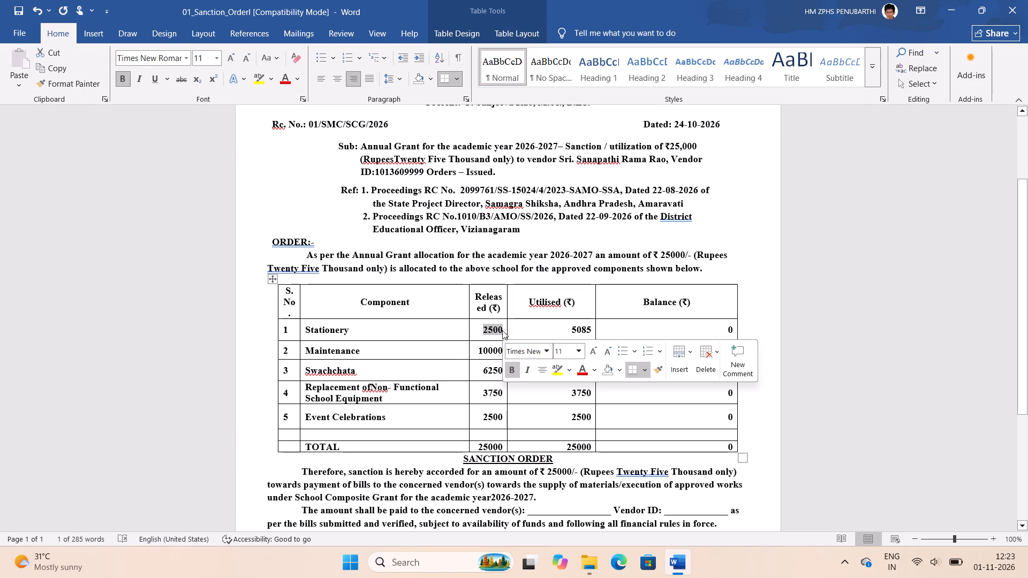
pyautogui.write('62')
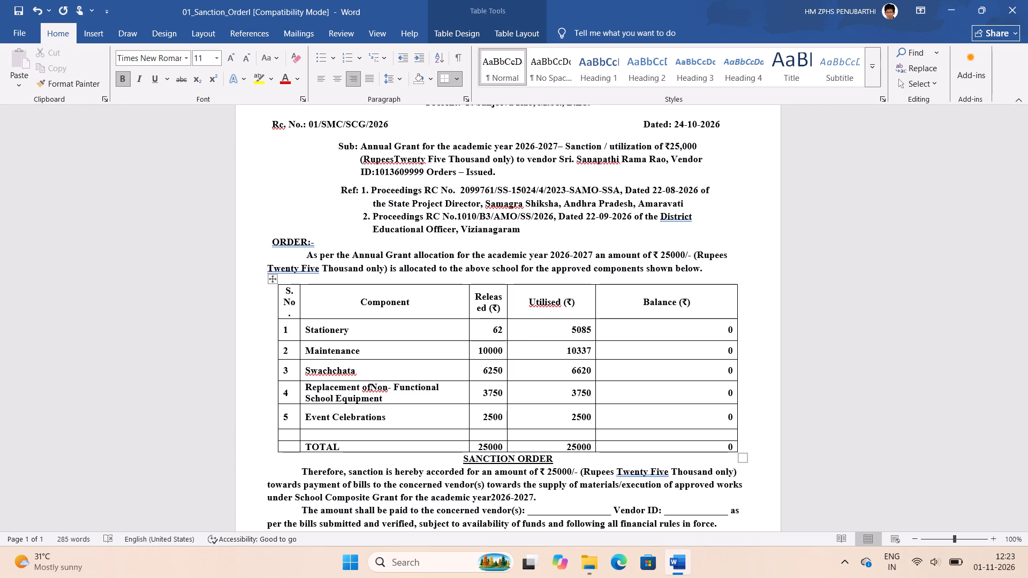
pyautogui.write('50')
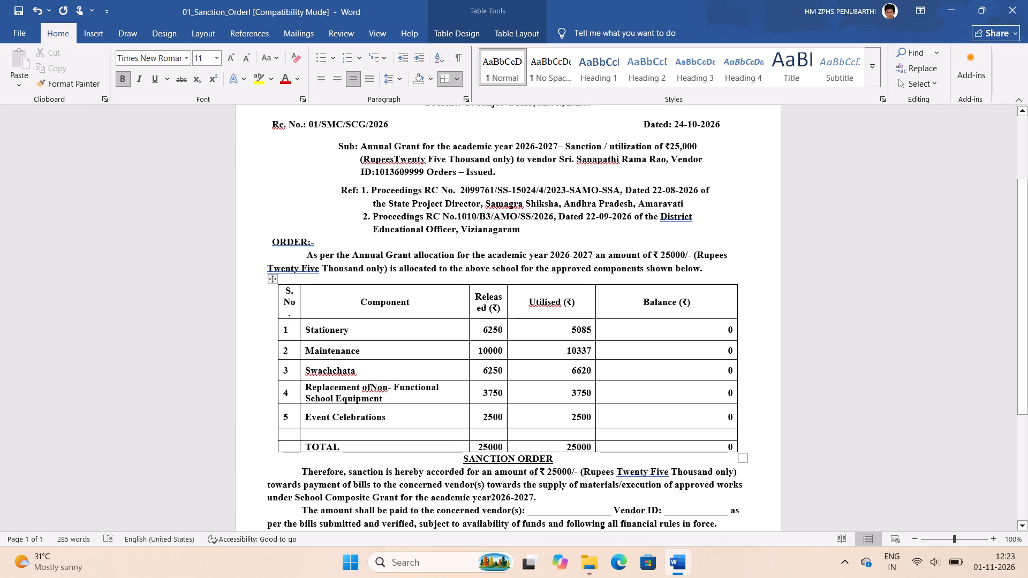
# Set the Utilised amount for Stationery to 6250 in the grant table.
pyautogui.moveTo(592, 330); pyautogui.dragTo(568, 333)
pyautogui.press('6')
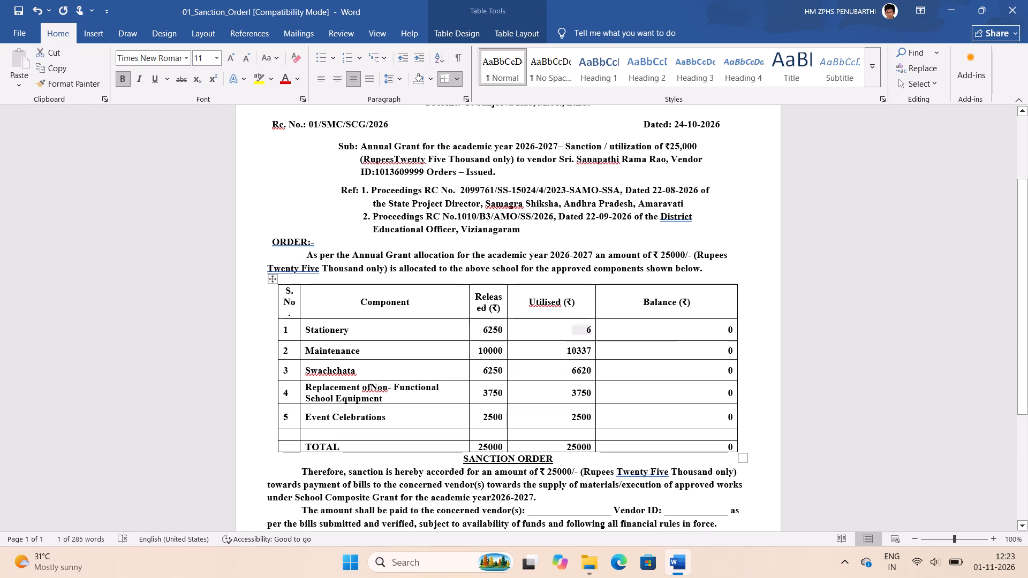
pyautogui.press('2')
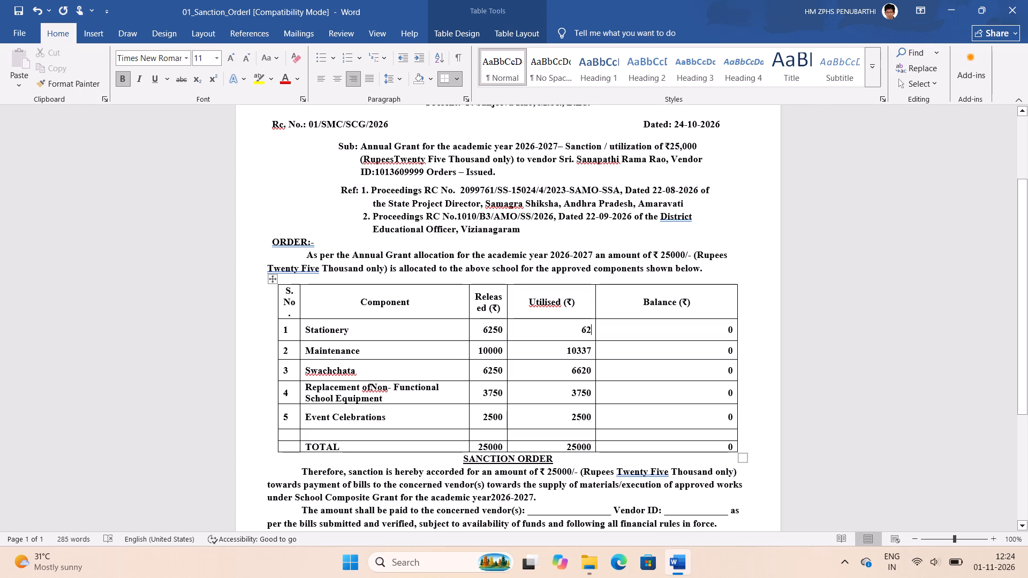
pyautogui.write('50')
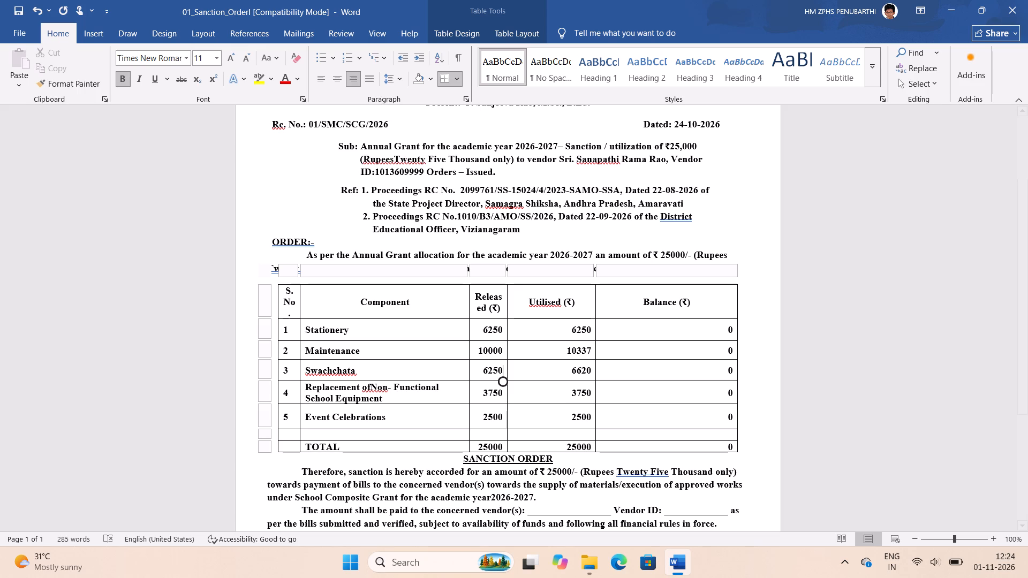
# Clear the Released amount for Swachchata in row 3 of the grant table.
pyautogui.press('BackSpace')
pyautogui.press('BackSpace')
pyautogui.press('BackSpace')
pyautogui.press('BackSpace')
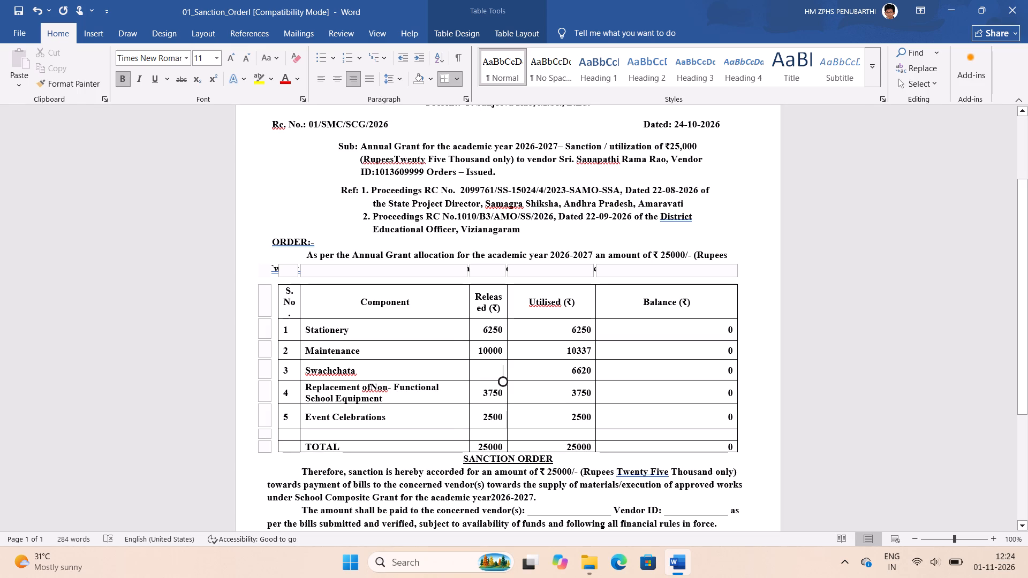
# Insert the missing space between "of" and "Non-" in the row 4 component name of the grant table.
pyautogui.click(371, 388)
pyautogui.press('space')
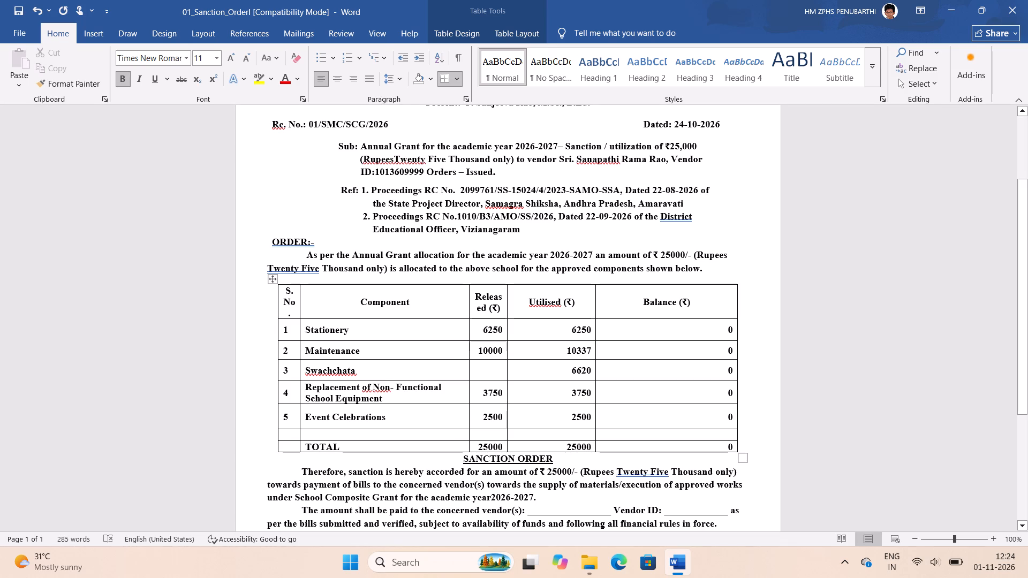
pyautogui.click(395, 389)
pyautogui.click(485, 372)
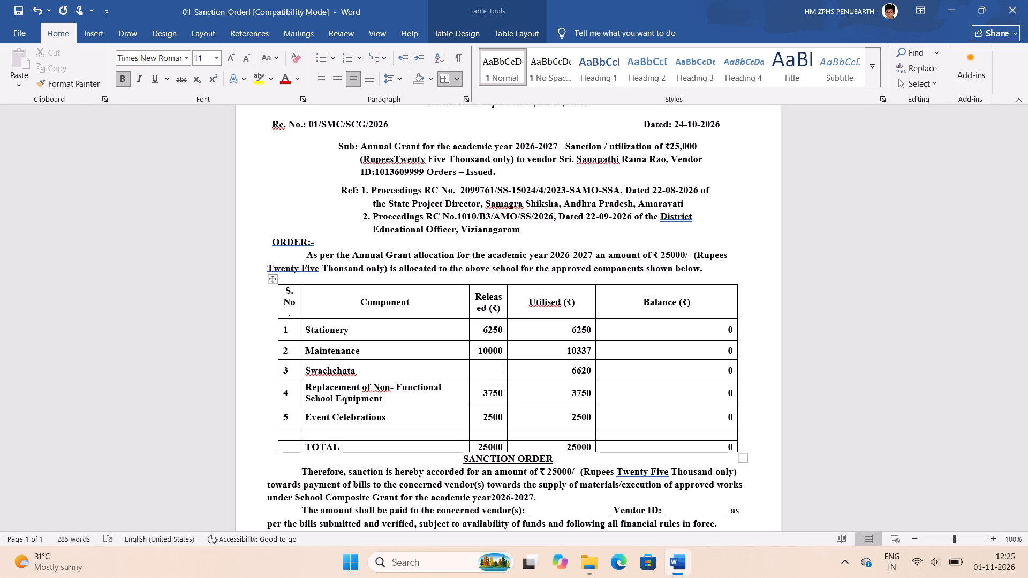
pyautogui.click(374, 386)
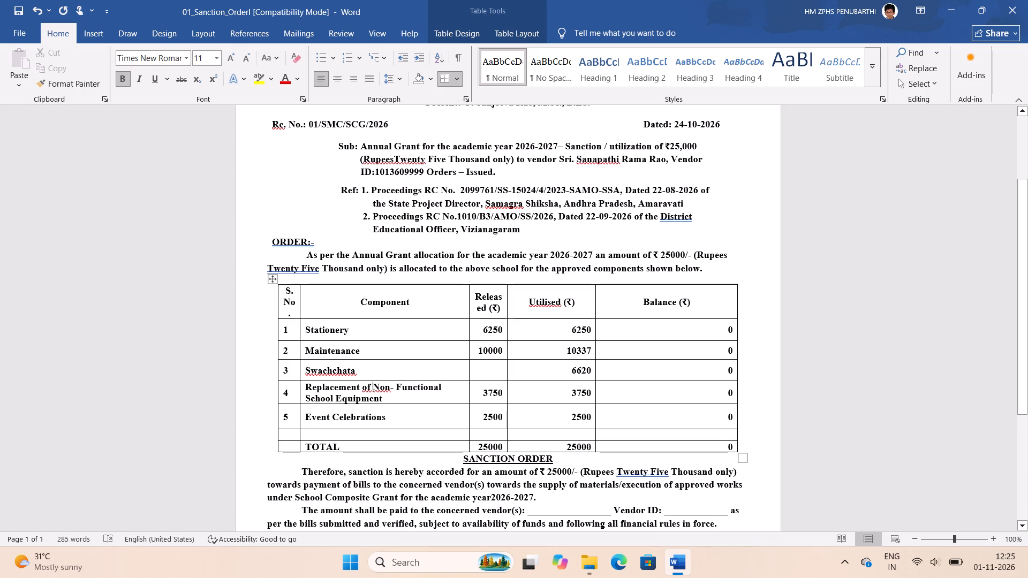
pyautogui.press('space')
pyautogui.press('BackSpace')
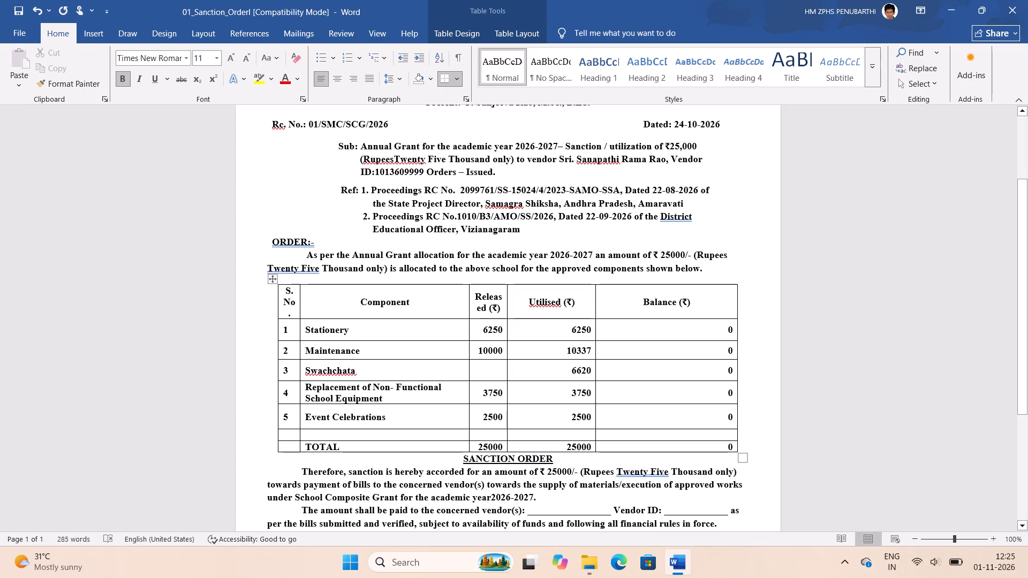
pyautogui.click(486, 369)
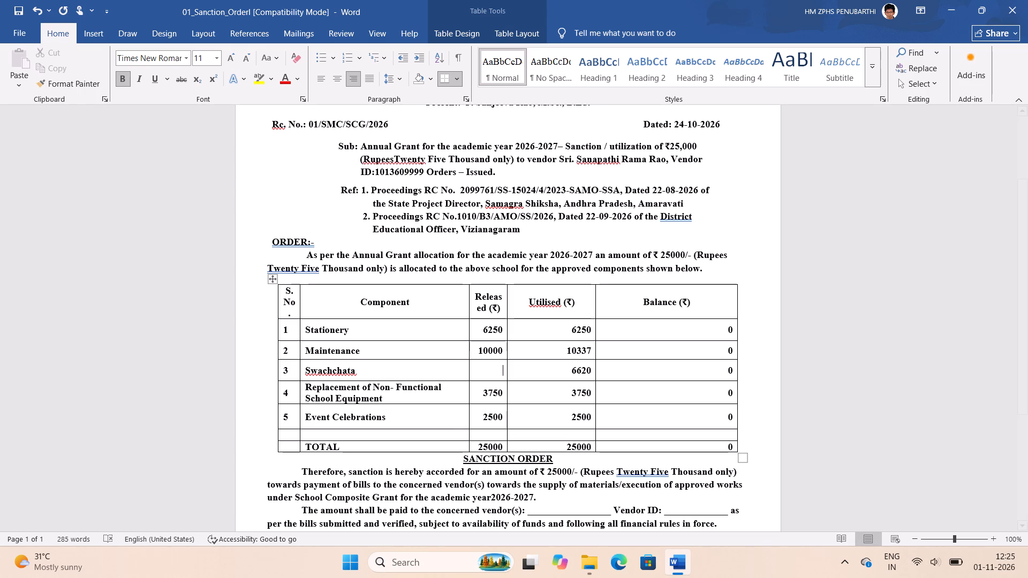
# Switch to File Explorer, go to the Downloads folder and search it for "san".
pyautogui.click(955, 5)
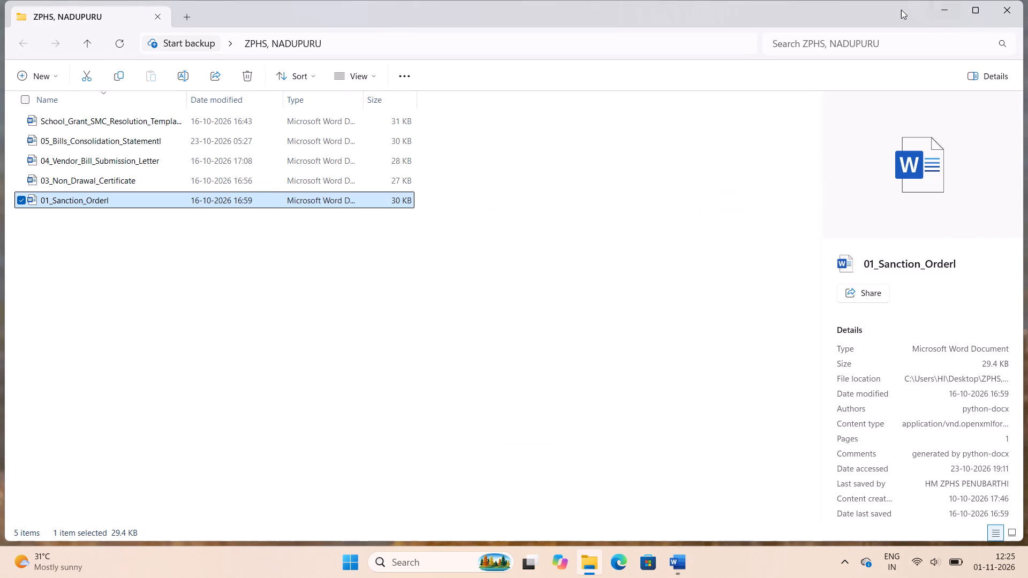
pyautogui.click(948, 9)
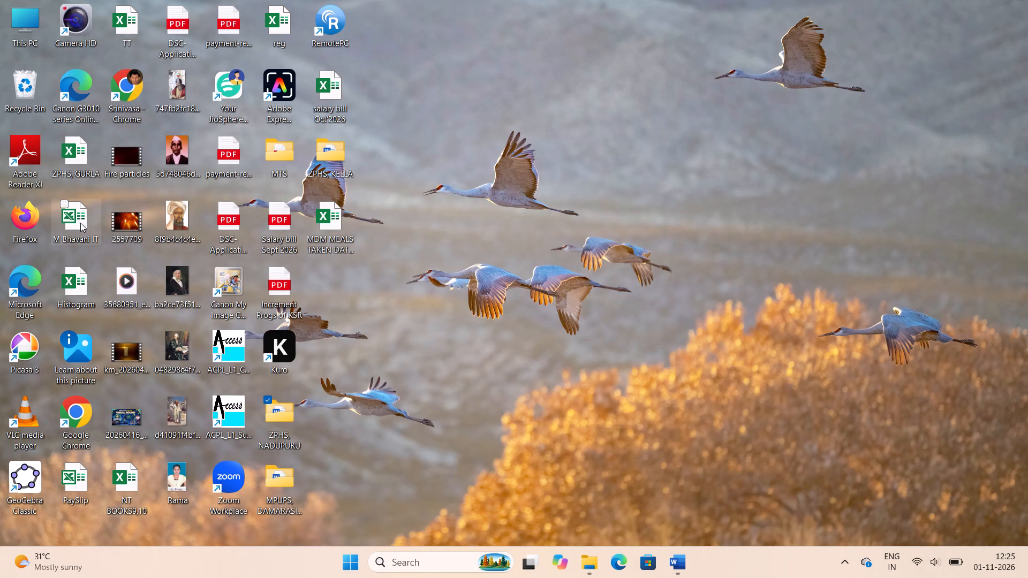
pyautogui.doubleClick(31, 20)
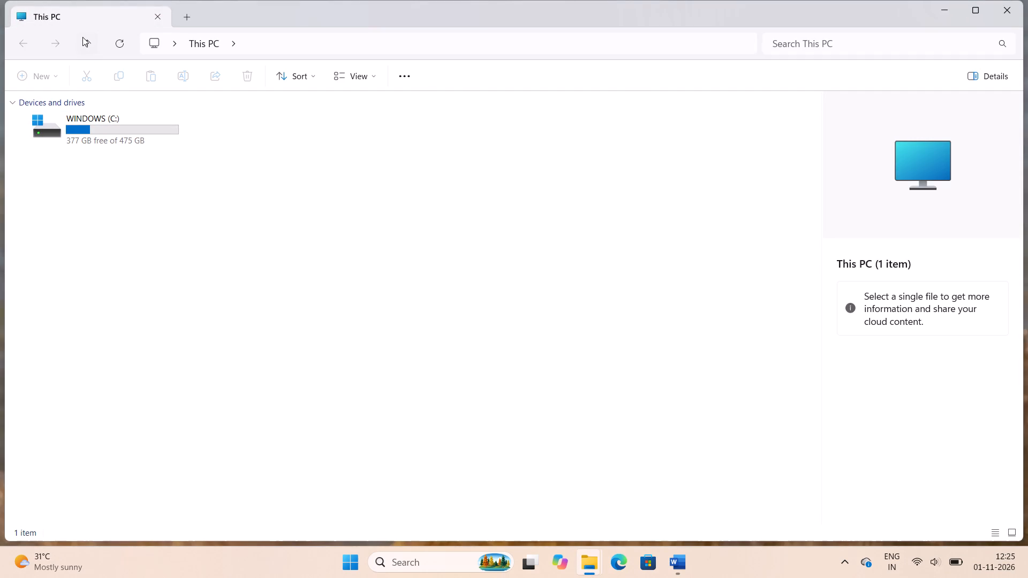
pyautogui.doubleClick(82, 37)
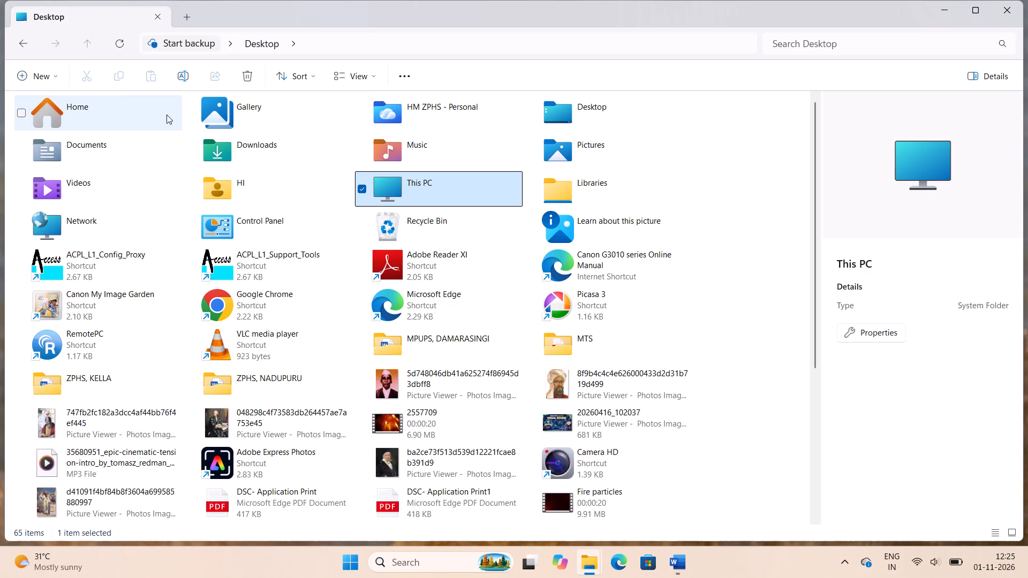
pyautogui.doubleClick(251, 146)
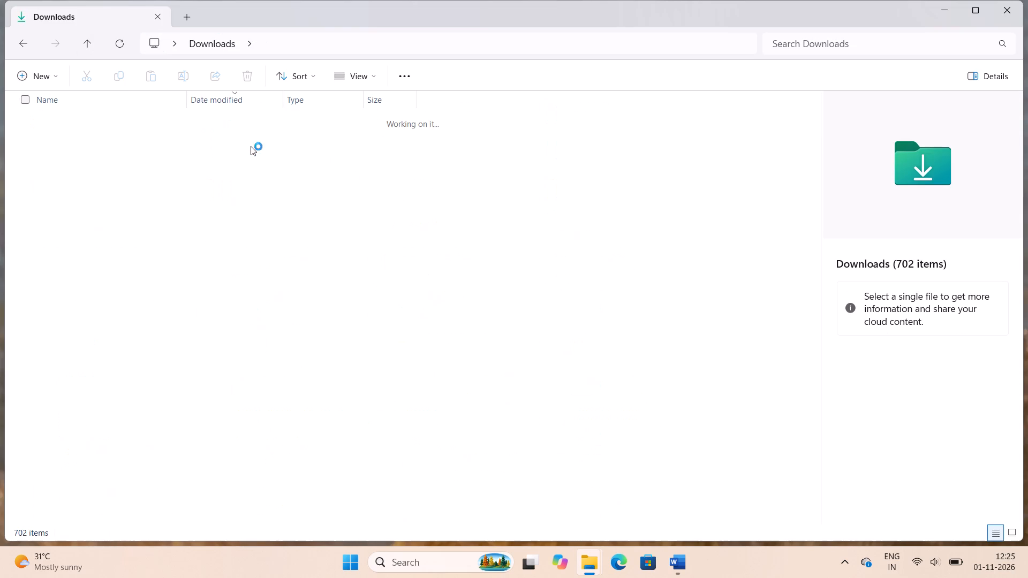
pyautogui.click(453, 153)
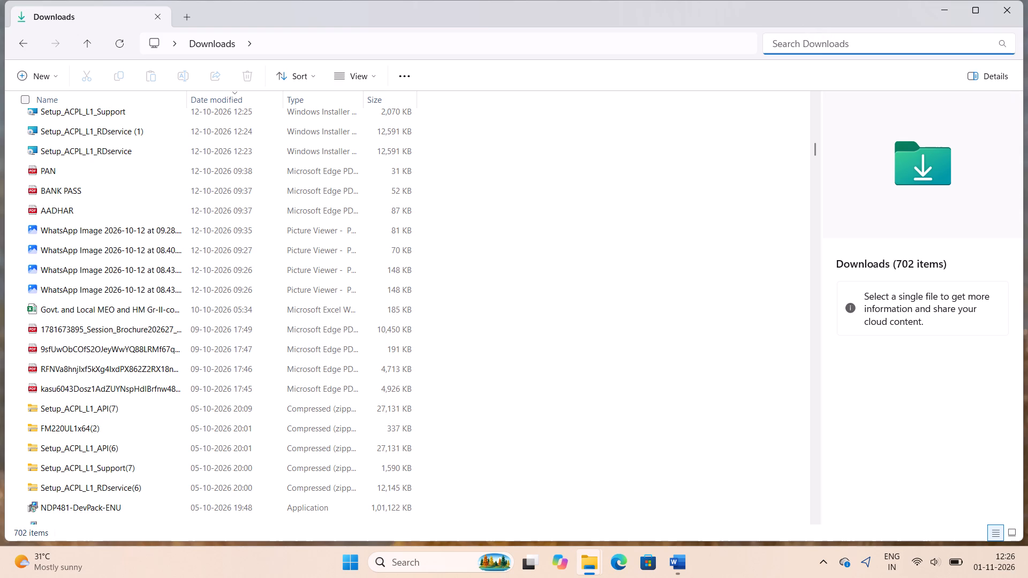
pyautogui.write('sa')
pyautogui.press('n')
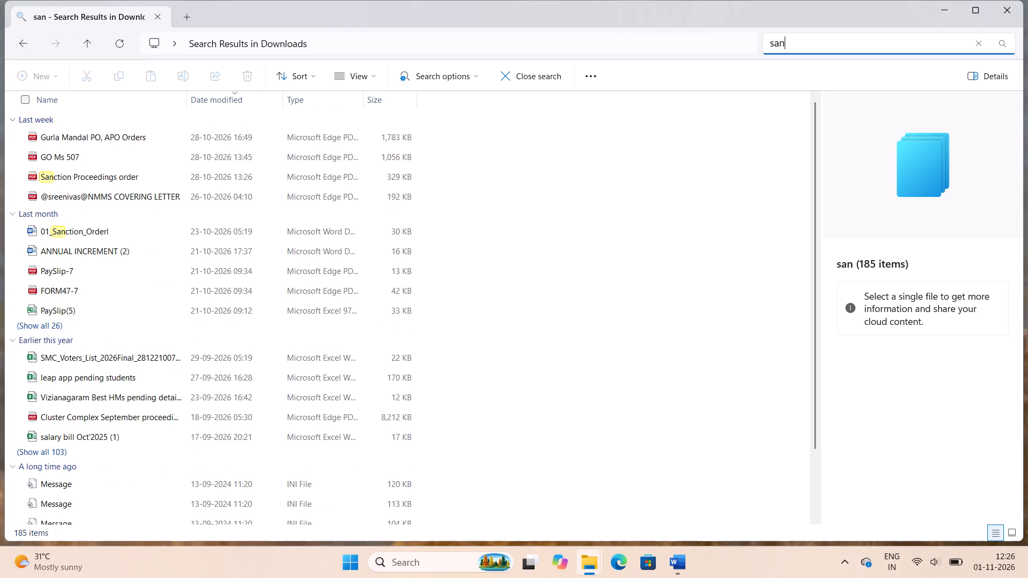
# Search Downloads for "word" instead and open the 01_Sanction_OrderI document there to check its contents, closing it when done.
pyautogui.press('BackSpace')
pyautogui.press('BackSpace')
pyautogui.press('BackSpace')
pyautogui.press('BackSpace')
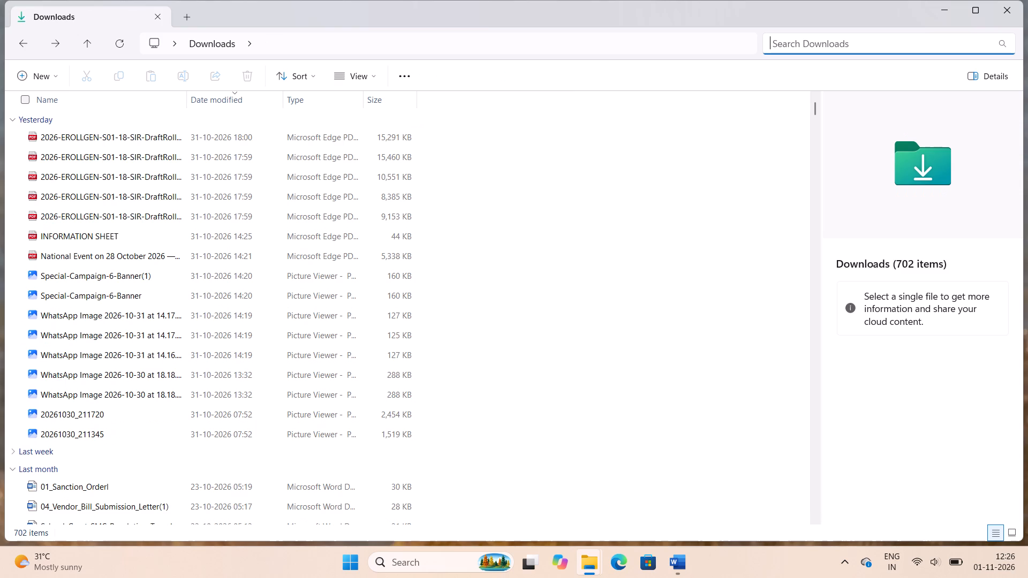
pyautogui.press('w')
pyautogui.write('ord')
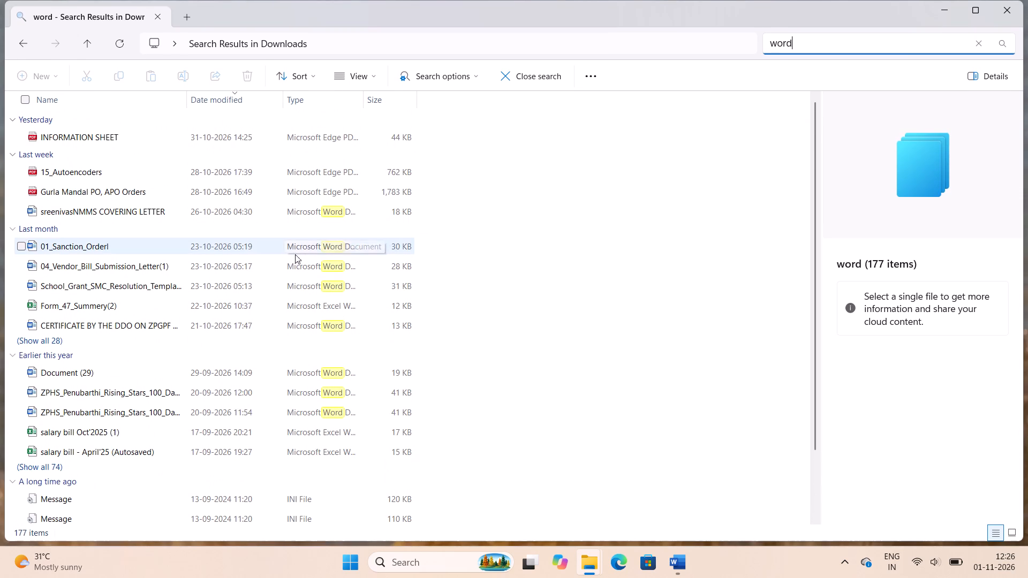
pyautogui.doubleClick(273, 249)
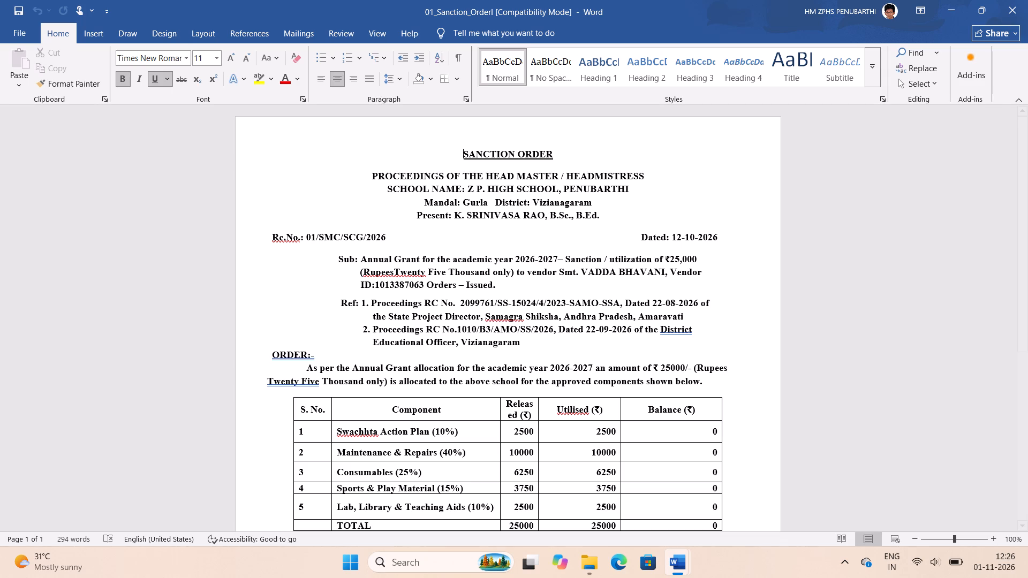
pyautogui.click(1017, 2)
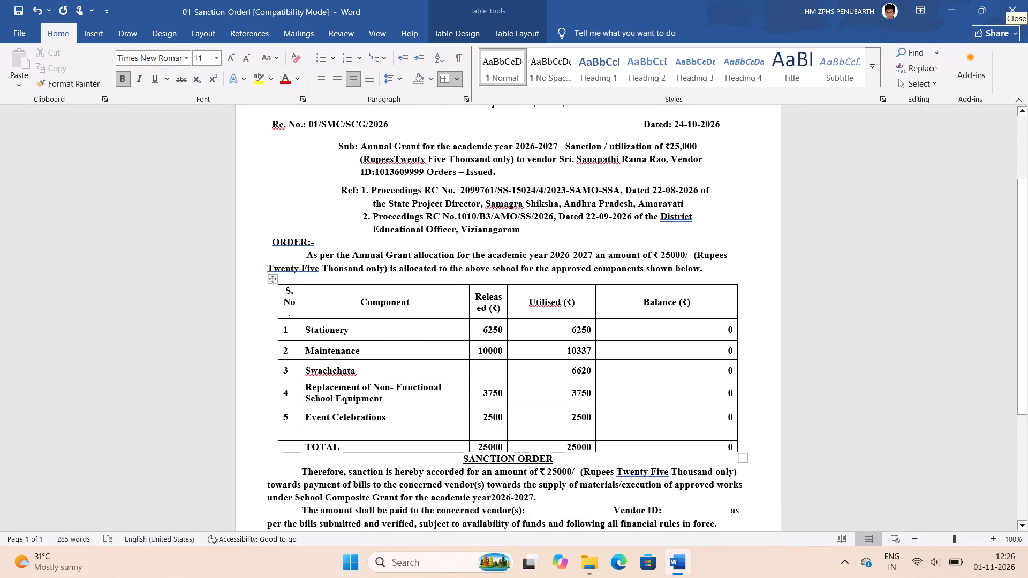
# Look through the "word" search results in Downloads again for a reference document.
pyautogui.click(951, 11)
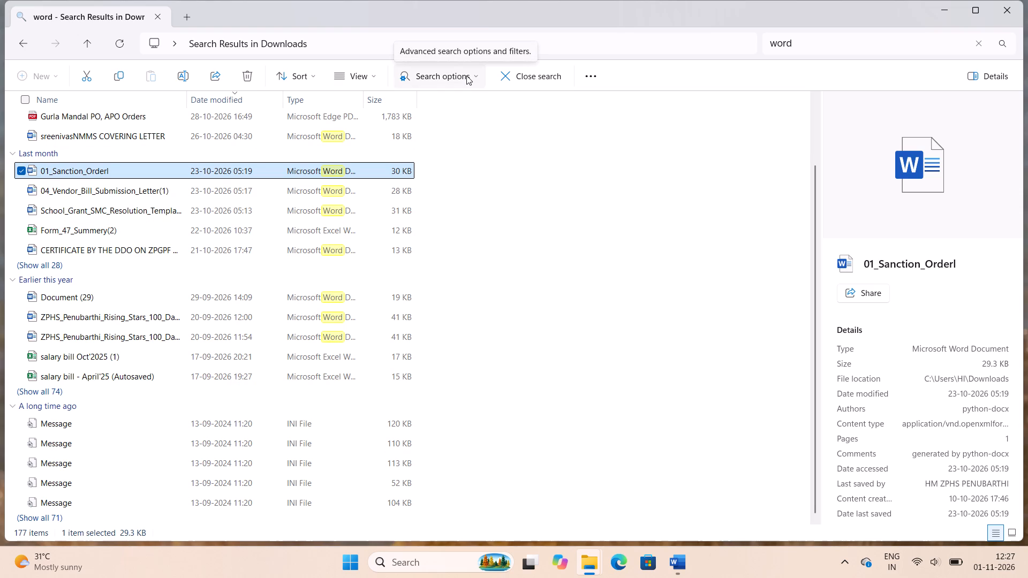
pyautogui.click(514, 154)
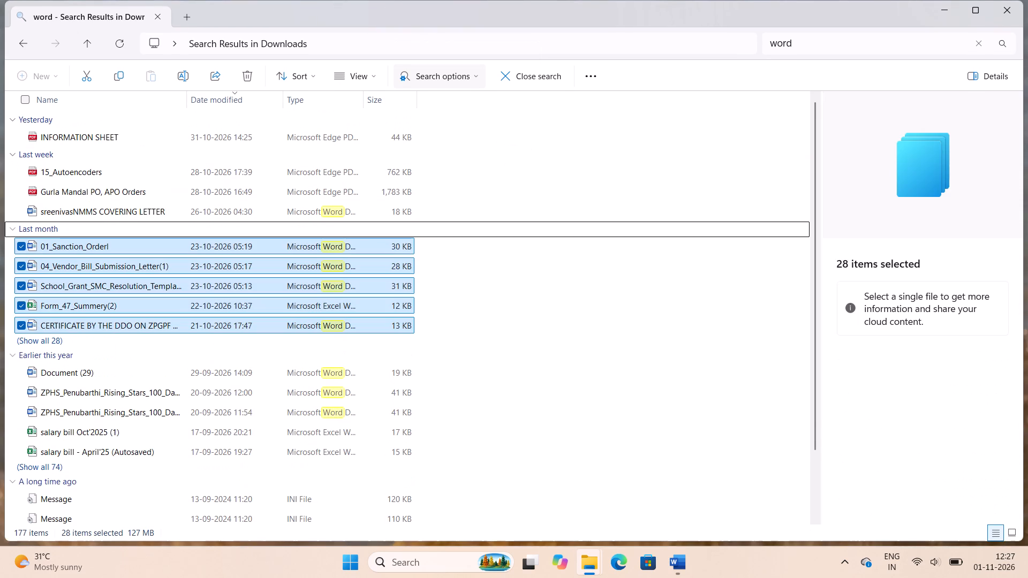
pyautogui.click(581, 305)
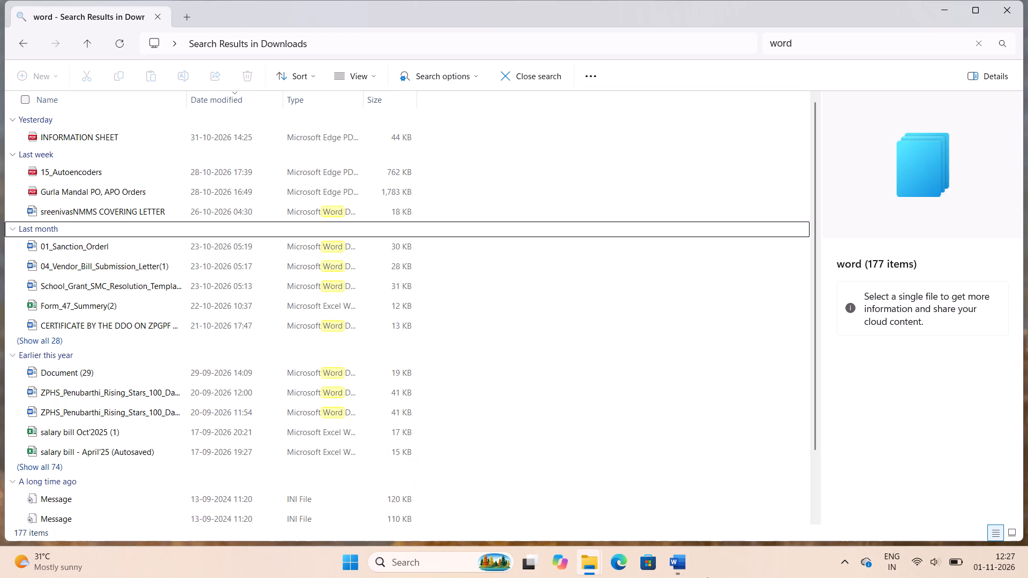
# Return to the sanction order in Word and set the Released amount for Swachchata to 5000.
pyautogui.click(676, 559)
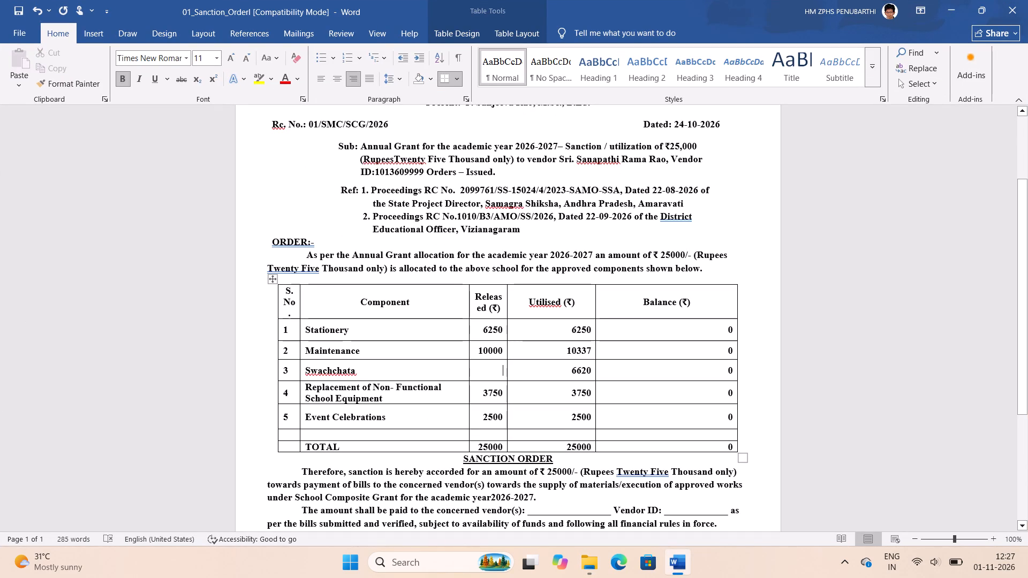
pyautogui.click(501, 366)
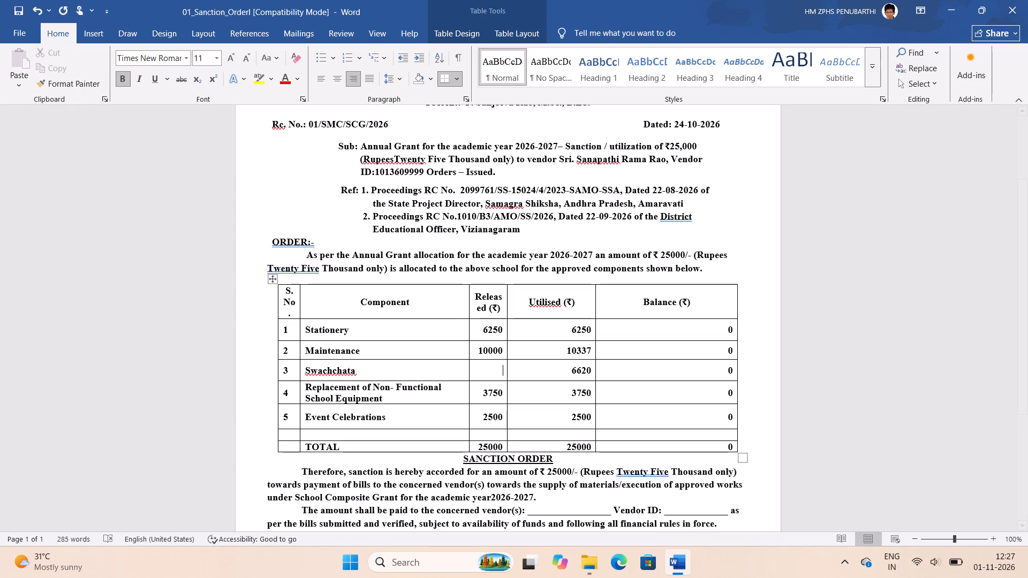
pyautogui.press('5')
pyautogui.press('0')
pyautogui.write('00')
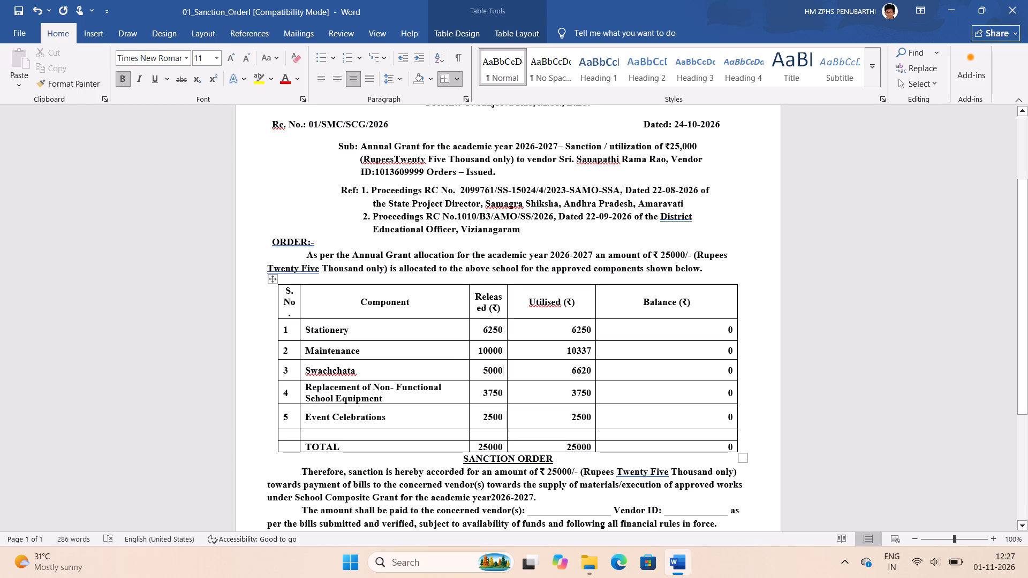
# Set the Utilised amount for Swachchata to 5085.
pyautogui.moveTo(592, 371); pyautogui.dragTo(566, 374)
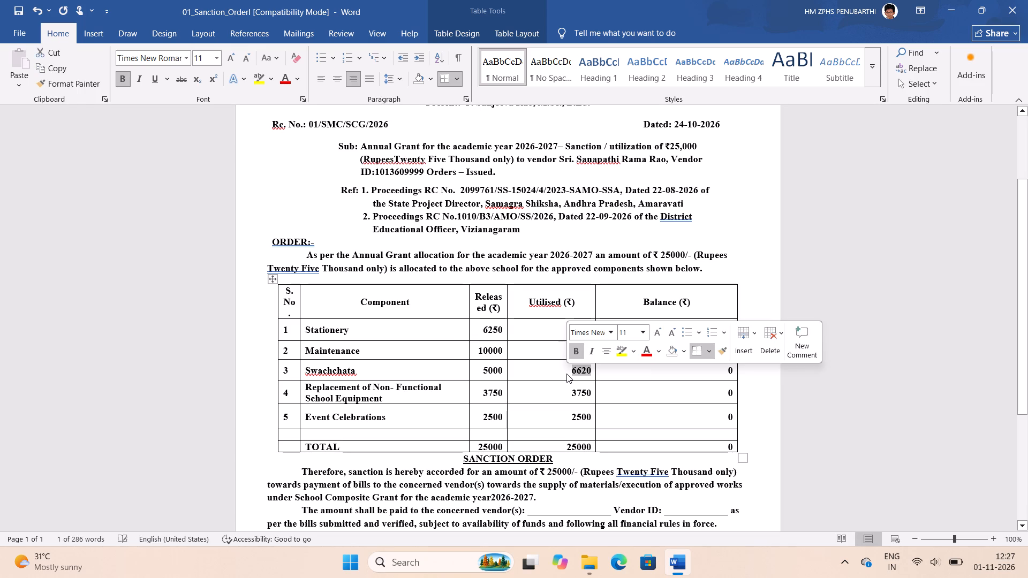
pyautogui.write('5085')
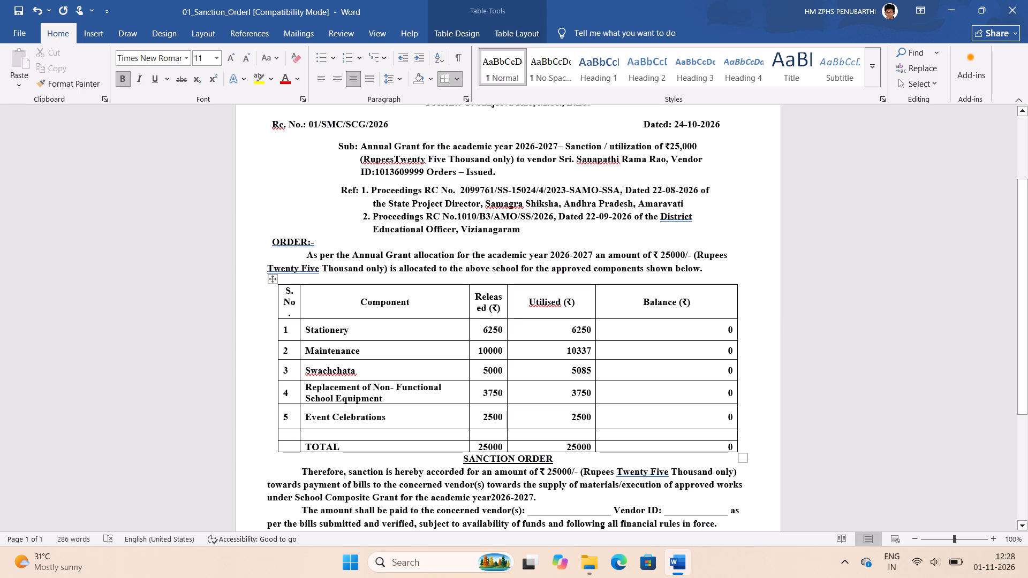
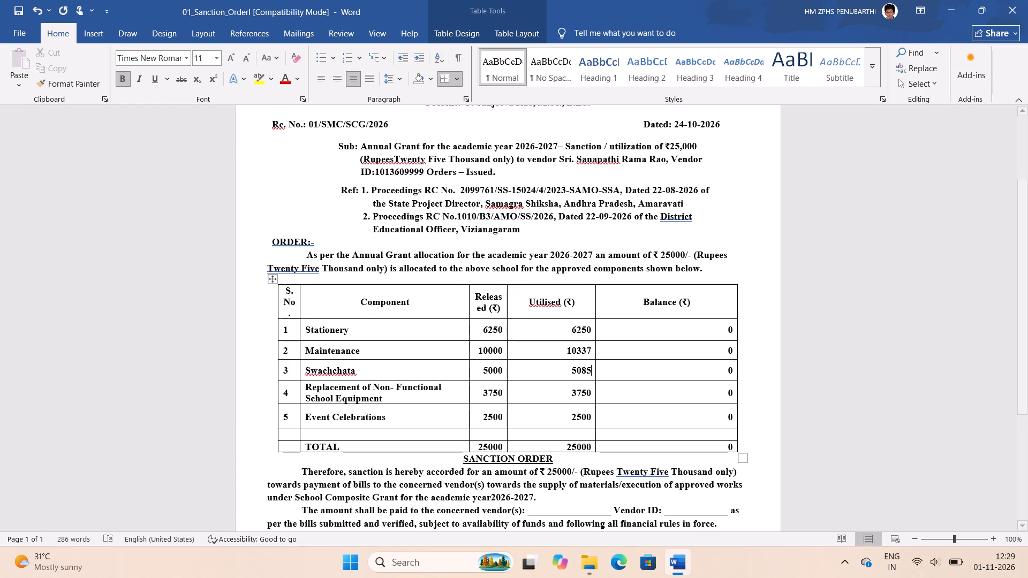
# Set the Released amounts to 2000 for Event Celebrations and 1750 for Replacement of Non-Functional School Equipment.
pyautogui.moveTo(488, 397); pyautogui.dragTo(482, 397)
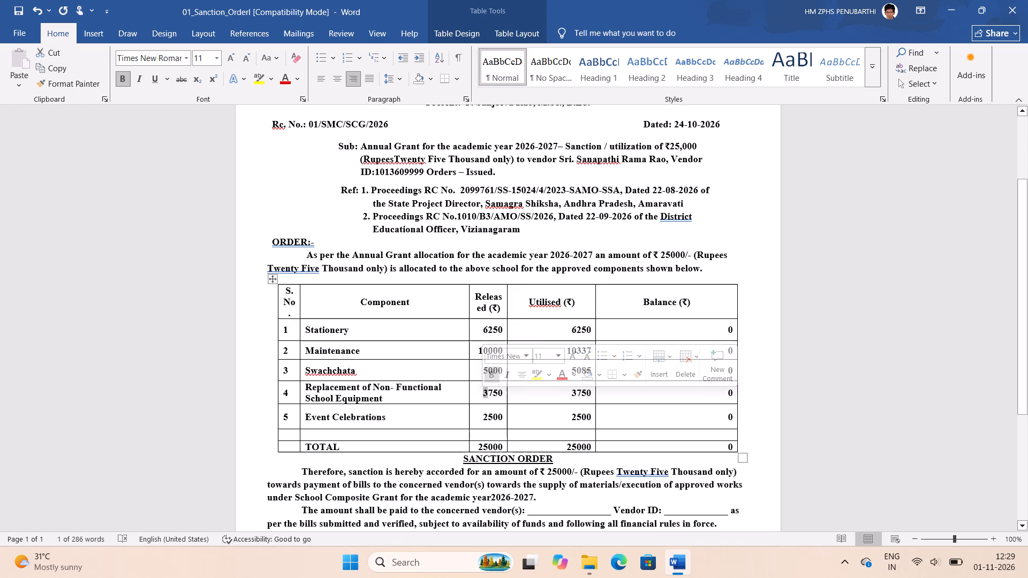
pyautogui.click(491, 417)
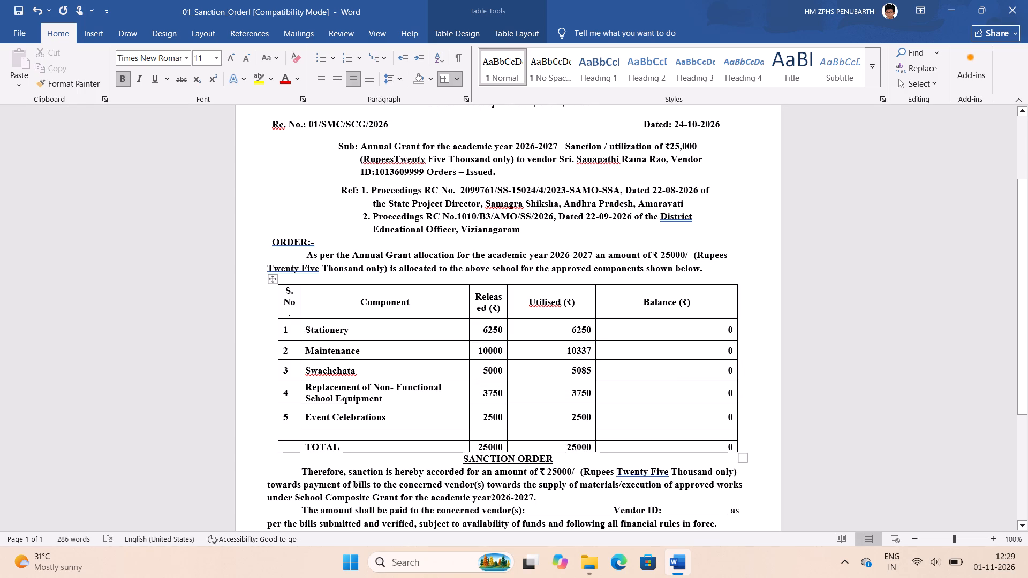
pyautogui.press('BackSpace')
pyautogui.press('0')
pyautogui.moveTo(488, 394); pyautogui.dragTo(480, 397)
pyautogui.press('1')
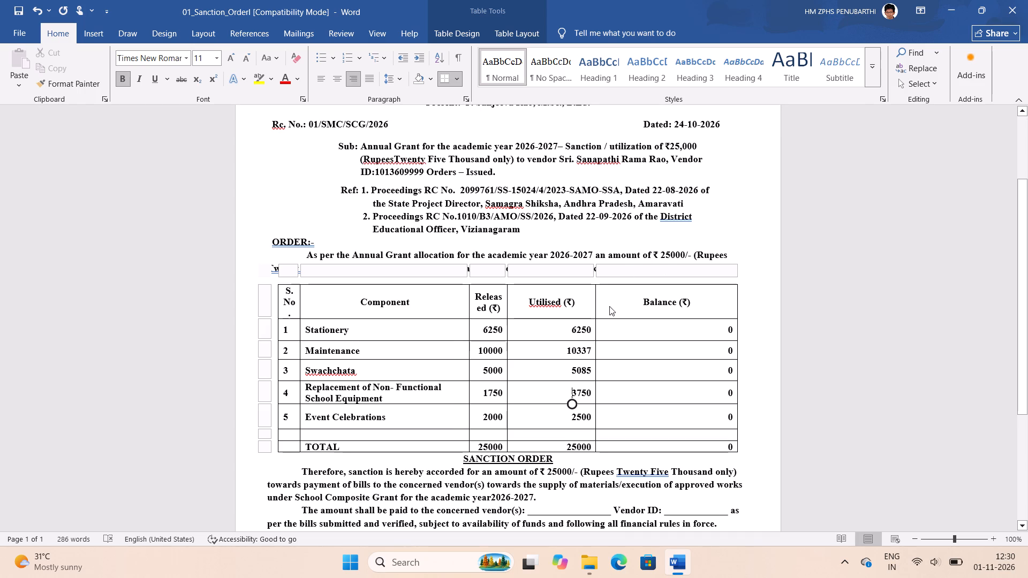
# Set the Utilised amounts to 1750 for Replacement of Non-Functional School Equipment and 2000 for Event Celebrations.
pyautogui.click(578, 391)
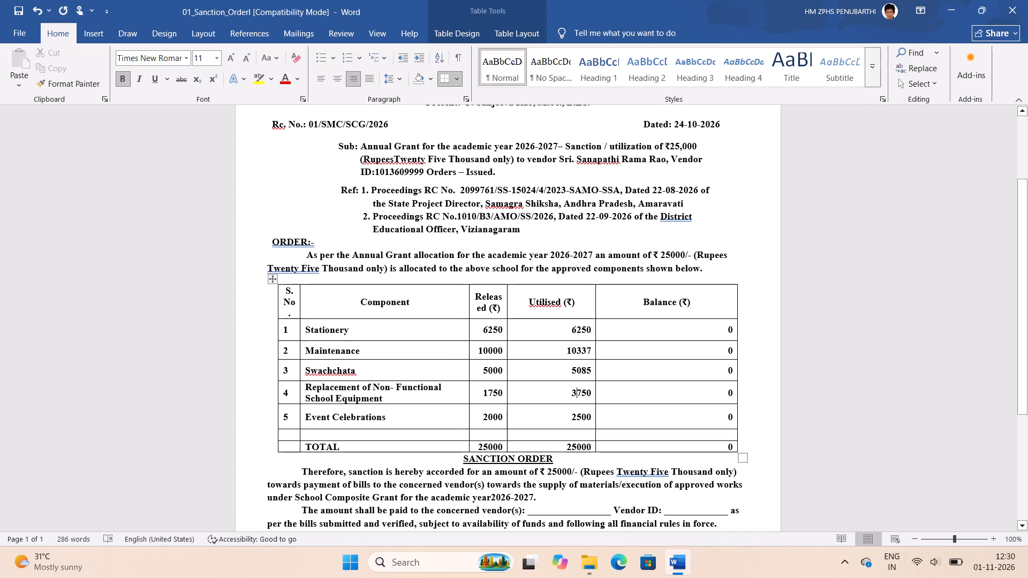
pyautogui.press('BackSpace')
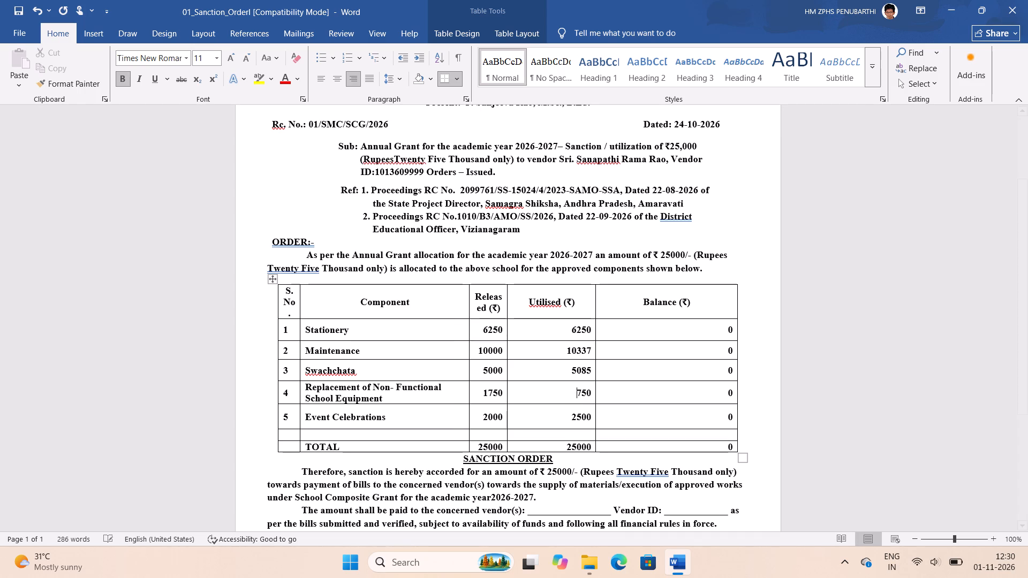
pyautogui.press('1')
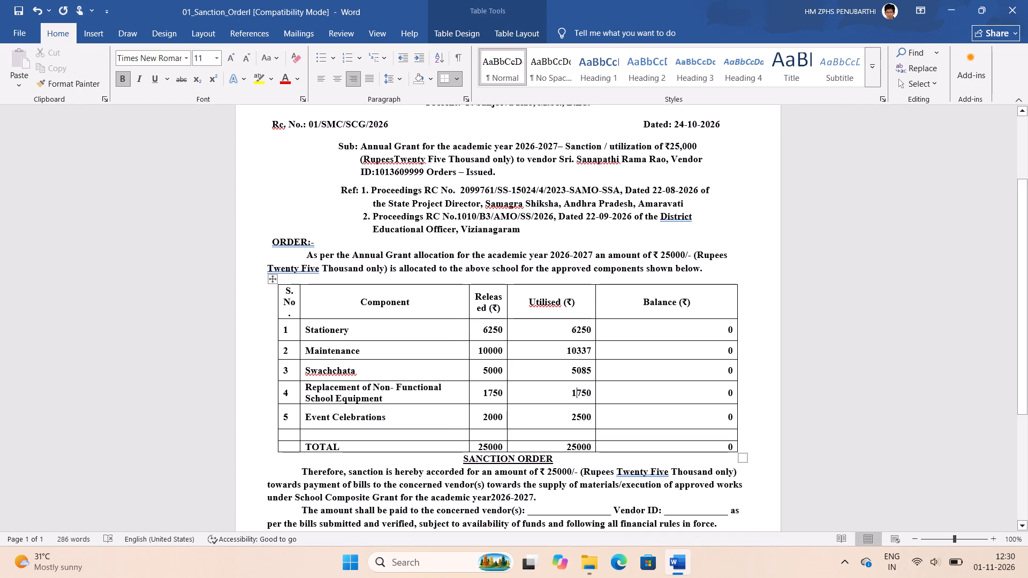
pyautogui.click(579, 419)
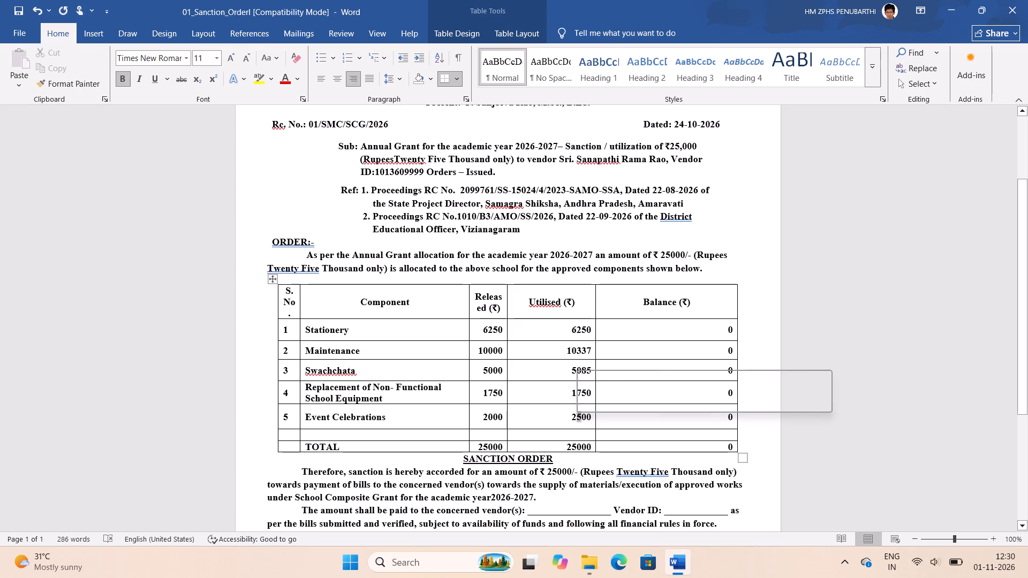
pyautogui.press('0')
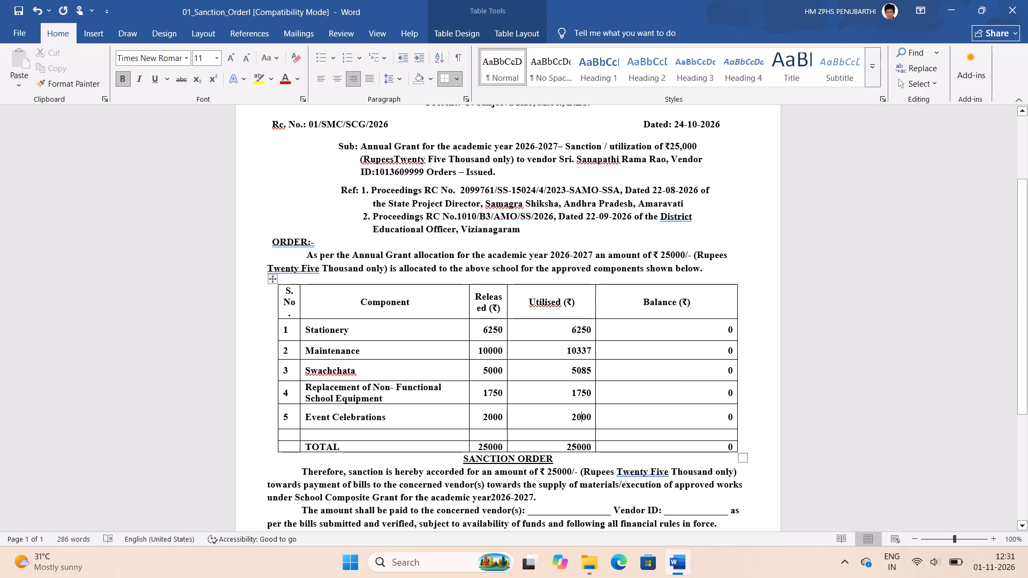
# Set the Utilised total in the TOTAL row of the components table to 25422.
pyautogui.click(619, 444)
pyautogui.moveTo(591, 447); pyautogui.dragTo(579, 450)
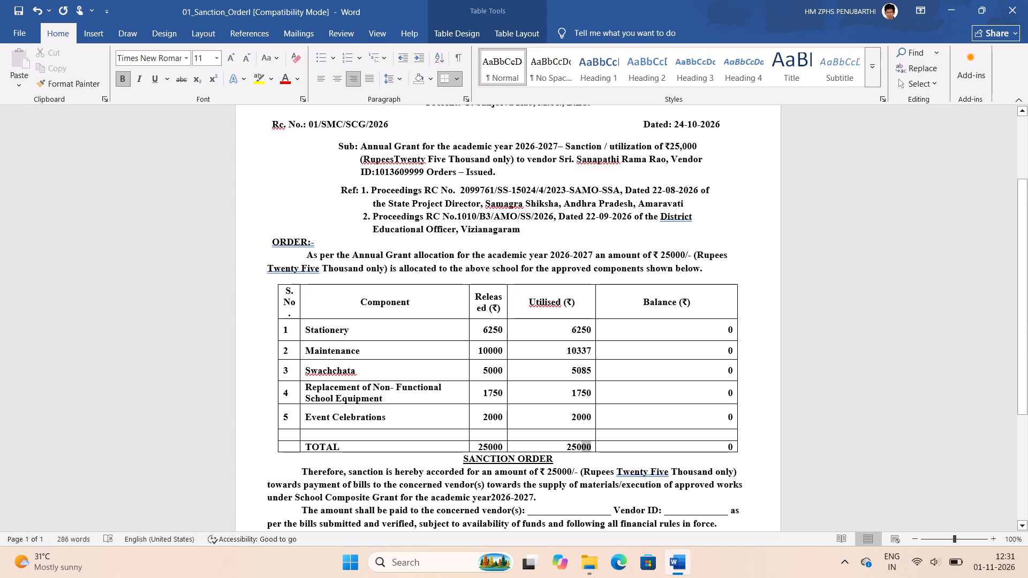
pyautogui.moveTo(579, 450); pyautogui.dragTo(577, 450)
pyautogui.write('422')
# Narrow the Utilised column slightly by shifting its border with the Balance column.
pyautogui.moveTo(595, 315); pyautogui.dragTo(587, 316)
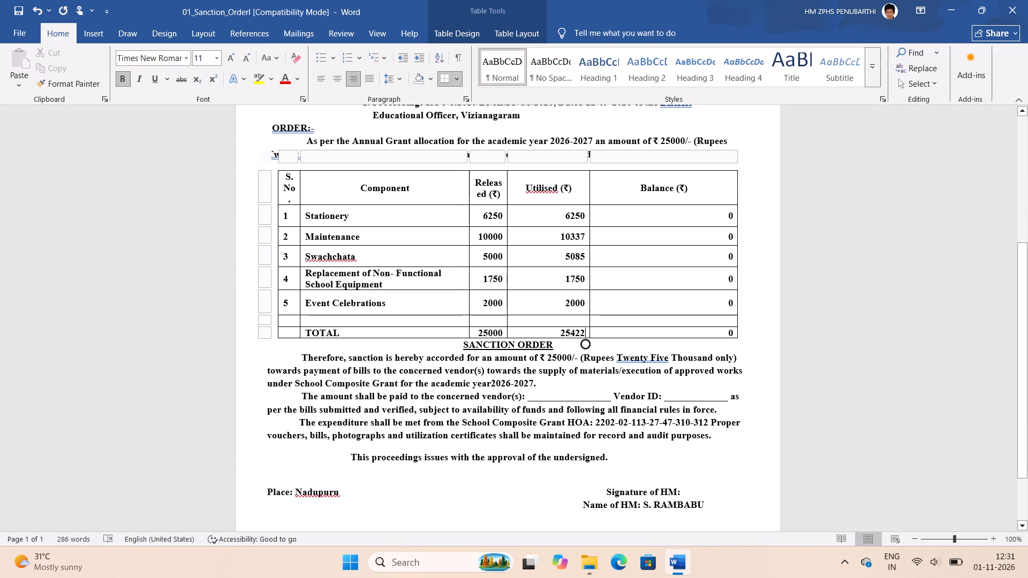
# Insert the missing space between "year" and "2026-2027" in the paragraph under the SANCTION ORDER heading.
pyautogui.click(493, 384)
pyautogui.click(493, 384)
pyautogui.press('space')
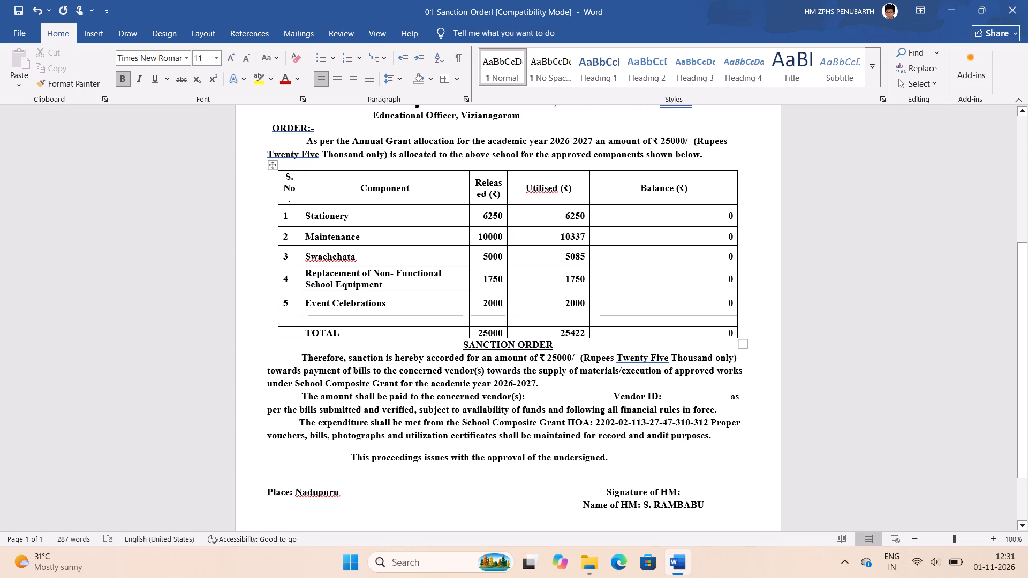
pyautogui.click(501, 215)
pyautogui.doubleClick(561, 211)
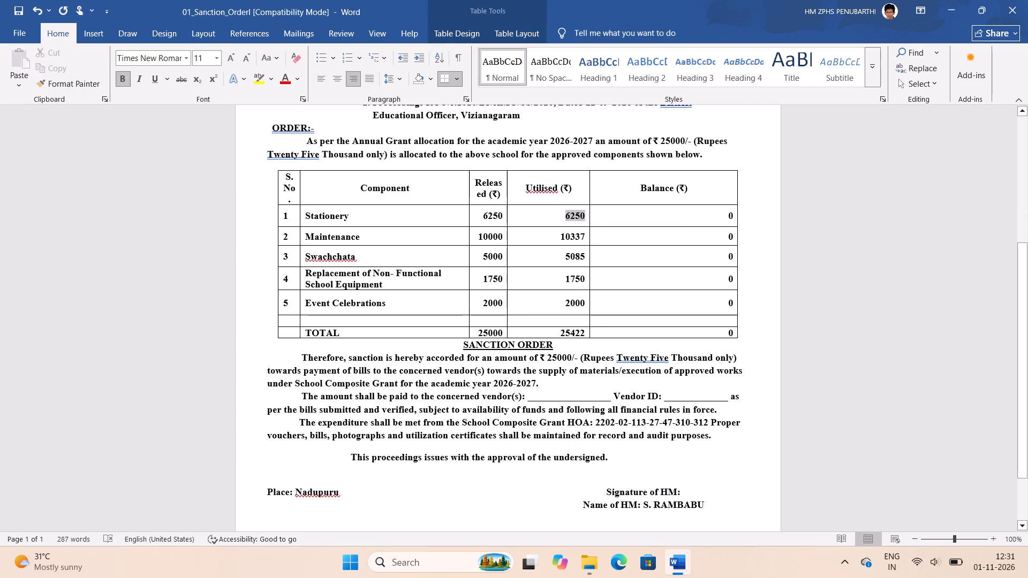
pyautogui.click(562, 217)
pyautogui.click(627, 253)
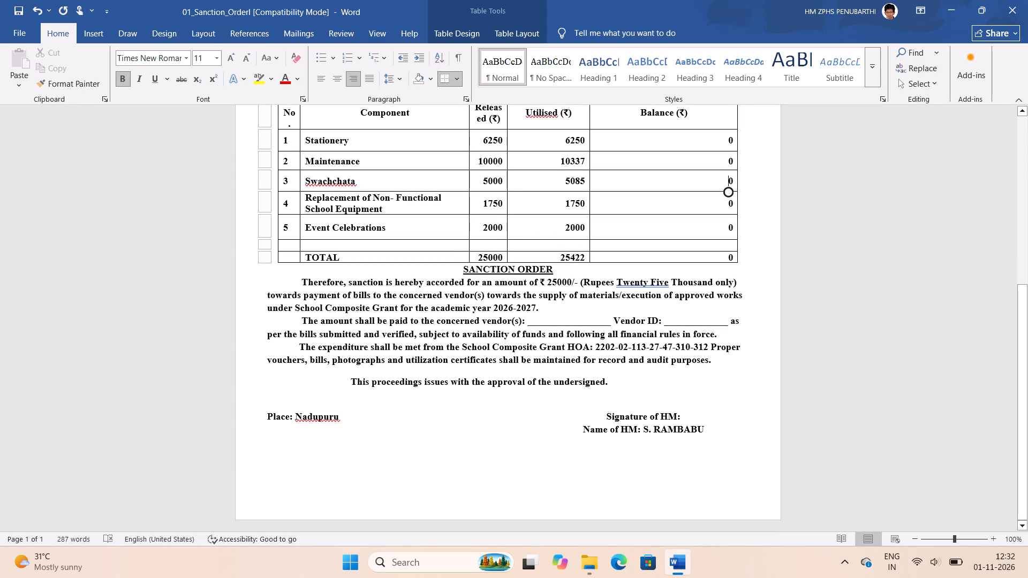
# Replace the blank line after "concerned vendor(s):" with the vendor's name copied from the subject paragraph, without the "Sri." prefix.
pyautogui.moveTo(527, 323); pyautogui.dragTo(536, 323)
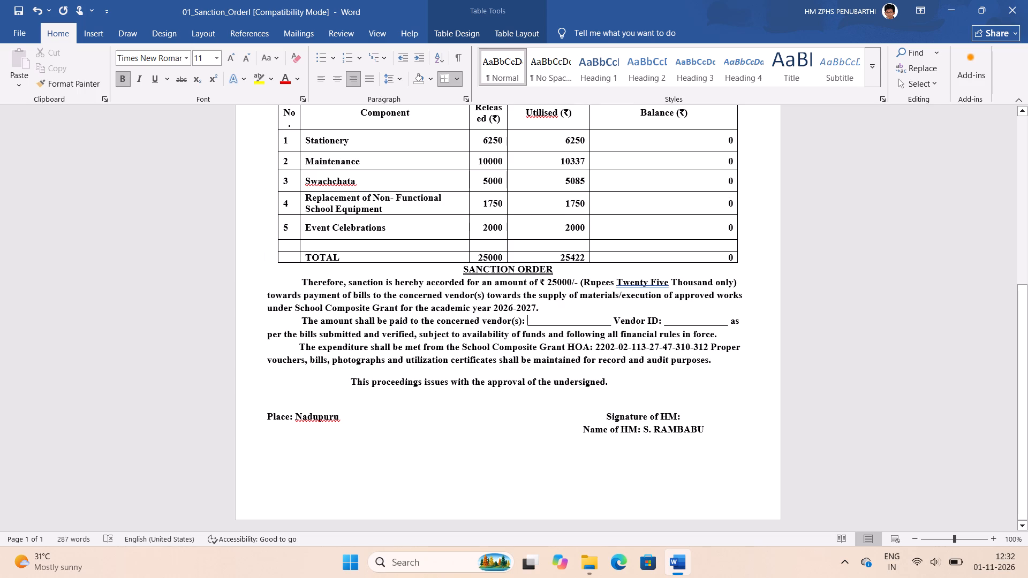
pyautogui.moveTo(536, 323); pyautogui.dragTo(609, 322)
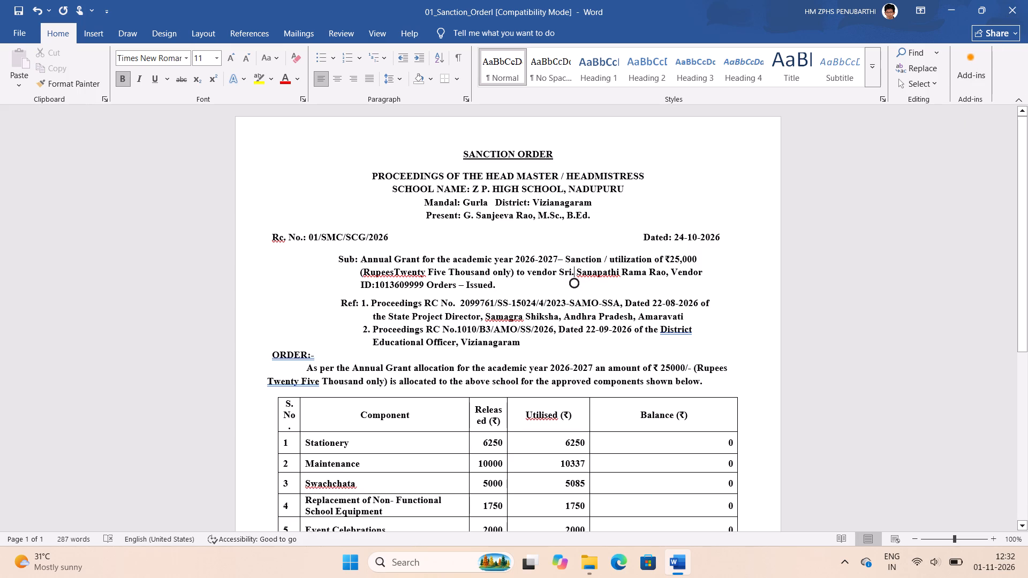
pyautogui.moveTo(578, 272); pyautogui.dragTo(633, 271)
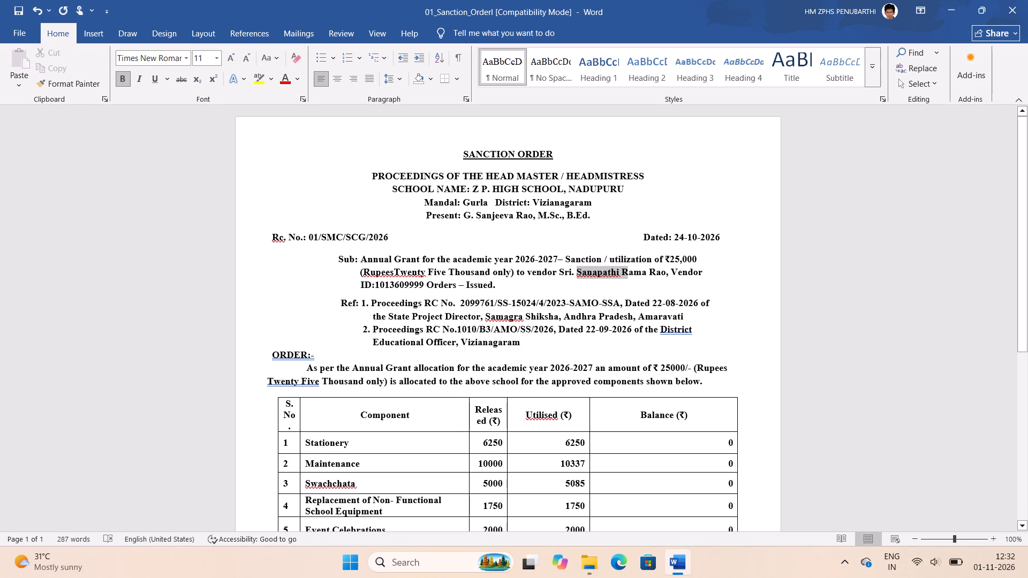
pyautogui.moveTo(633, 271); pyautogui.dragTo(664, 272)
pyautogui.moveTo(664, 272); pyautogui.dragTo(665, 272)
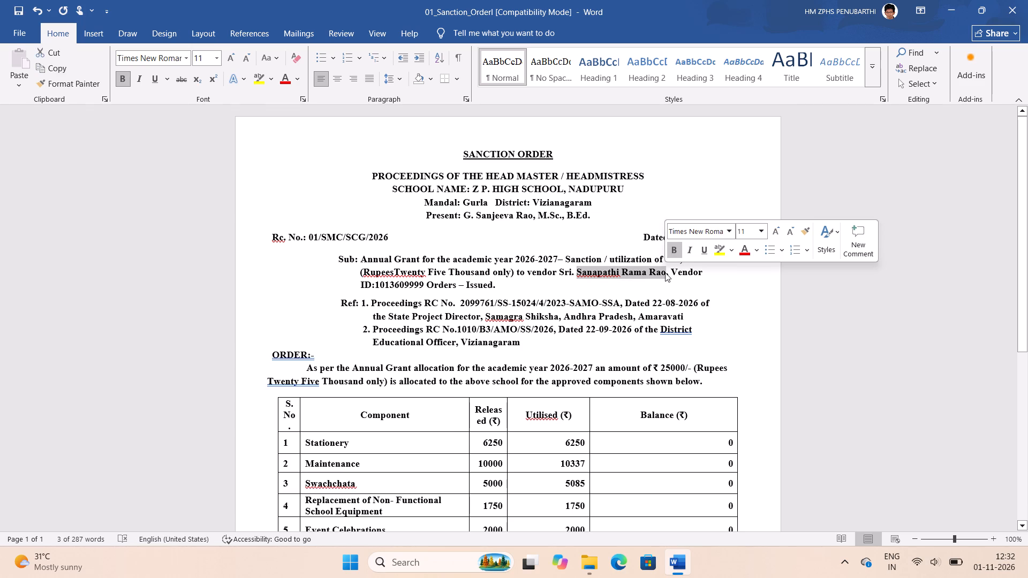
pyautogui.hotkey('ctrl', 'c')
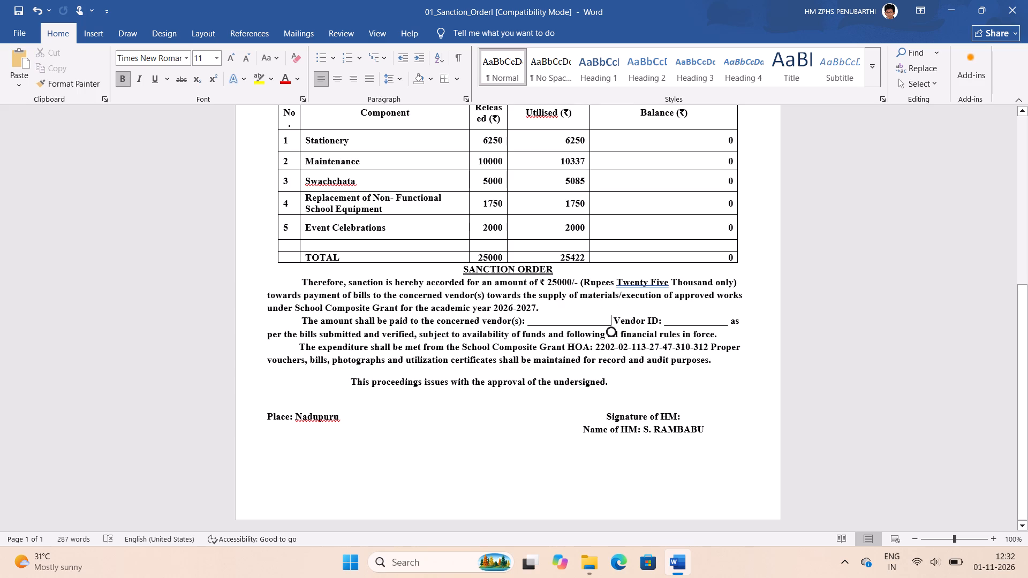
pyautogui.press('BackSpace')
pyautogui.press('BackSpace')
pyautogui.press('BackSpace')
pyautogui.press('BackSpace')
pyautogui.press('BackSpace')
pyautogui.press('BackSpace')
pyautogui.press('BackSpace')
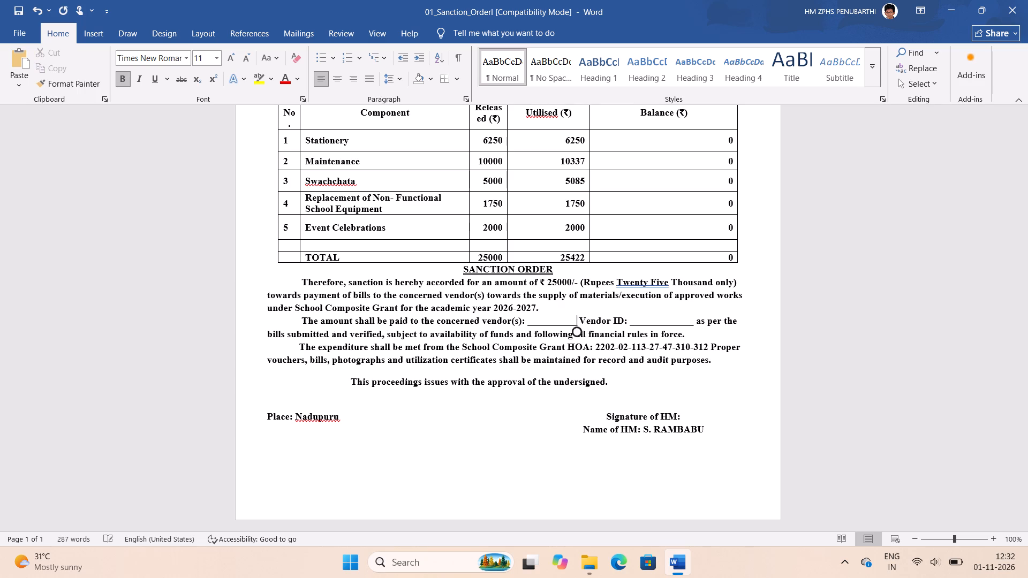
pyautogui.press('BackSpace')
pyautogui.press('BackSpace')
pyautogui.press('BackSpace')
pyautogui.press('BackSpace')
pyautogui.press('BackSpace')
pyautogui.press('BackSpace')
pyautogui.press('BackSpace')
pyautogui.press('BackSpace')
pyautogui.press('BackSpace')
pyautogui.press('BackSpace')
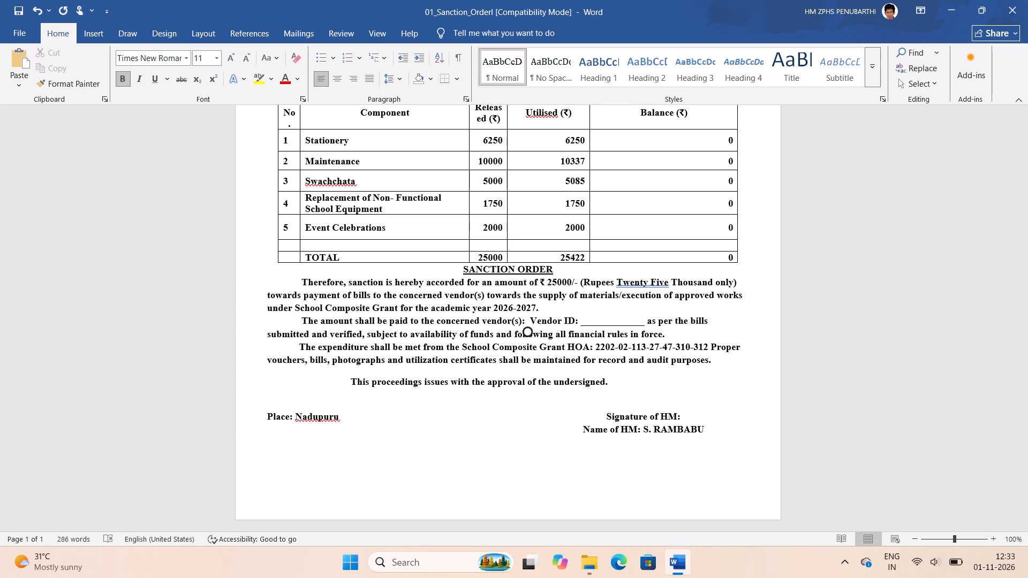
pyautogui.hotkey('ctrl', 'v')
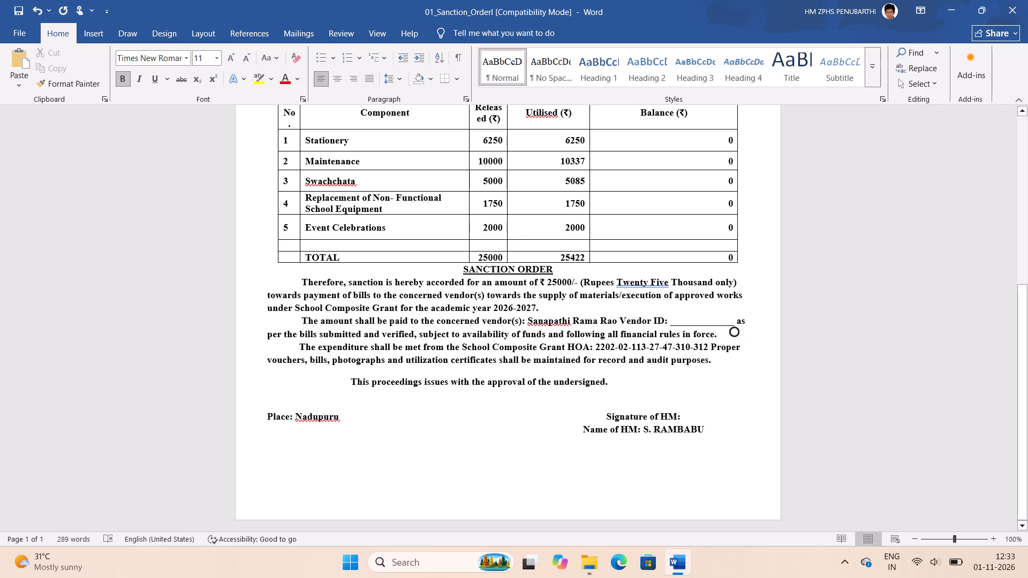
# Replace the blank line after "Vendor ID:" in the payment paragraph with the vendor ID copied from the subject paragraph.
pyautogui.press('BackSpace')
pyautogui.press('BackSpace')
pyautogui.press('BackSpace')
pyautogui.press('BackSpace')
pyautogui.press('BackSpace')
pyautogui.press('BackSpace')
pyautogui.press('BackSpace')
pyautogui.press('BackSpace')
pyautogui.press('BackSpace')
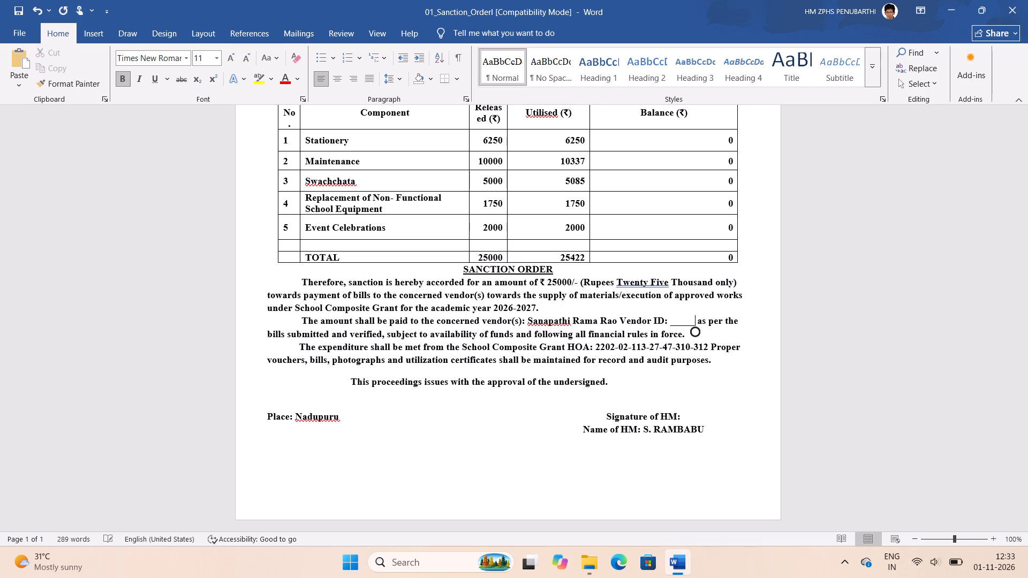
pyautogui.press('BackSpace')
pyautogui.press('BackSpace')
pyautogui.press('BackSpace')
pyautogui.press('BackSpace')
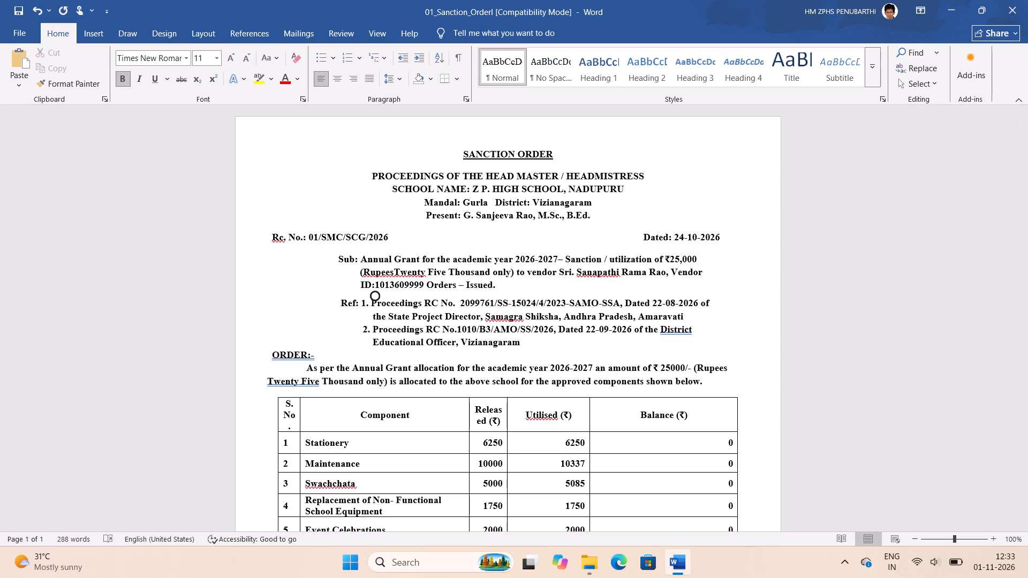
pyautogui.hotkey('shift', 'Right')
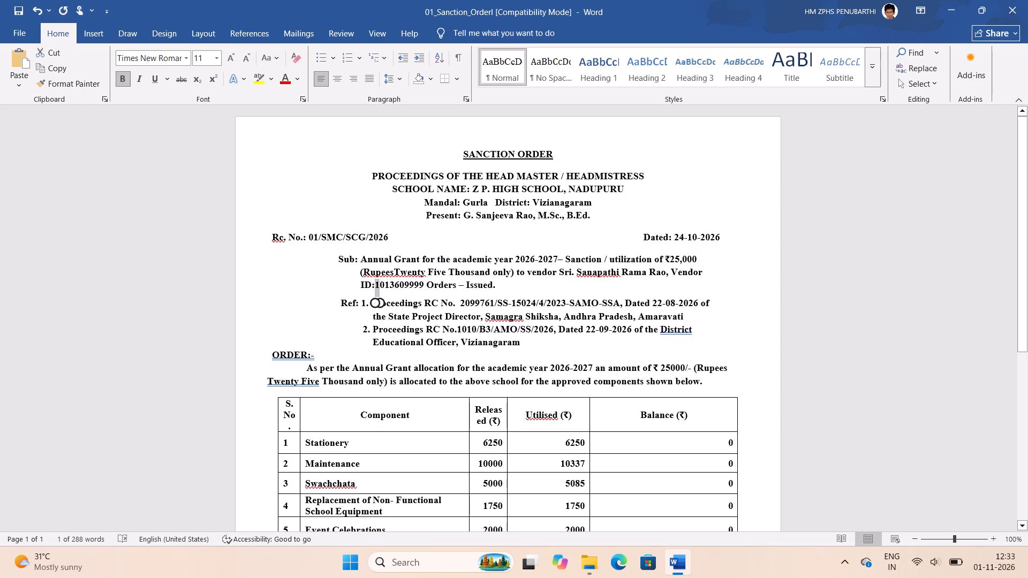
pyautogui.hotkey('shift', 'Right')
pyautogui.hotkey('shift', 'Right')
pyautogui.hotkey('shift', 'Right')
pyautogui.hotkey('shift', 'Right')
pyautogui.hotkey('shift', 'Right')
pyautogui.hotkey('shift', 'Right')
pyautogui.hotkey('shift', 'Right')
pyautogui.hotkey('shift', 'Right')
pyautogui.hotkey('shift', 'Right')
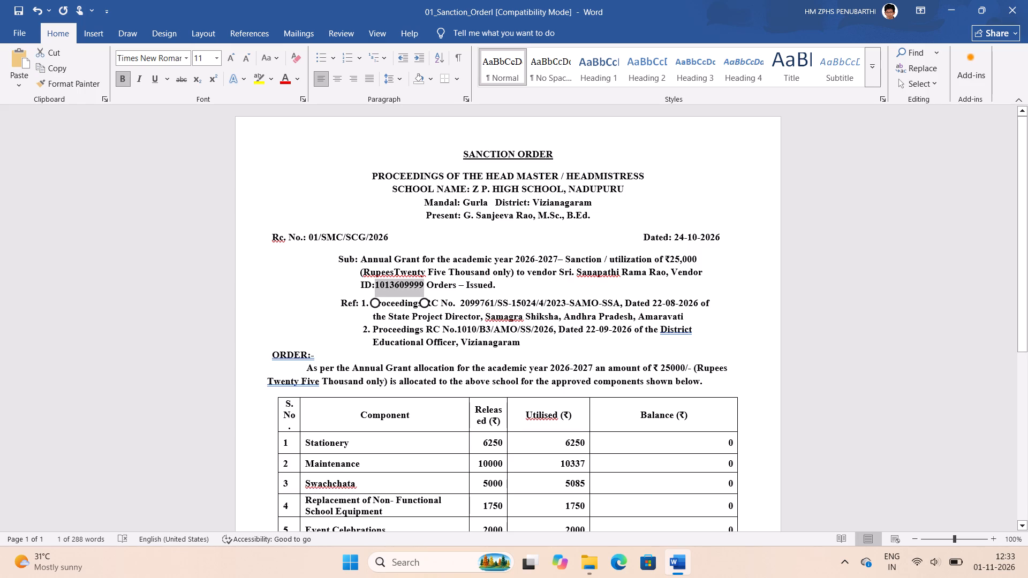
pyautogui.hotkey('ctrl', 'c')
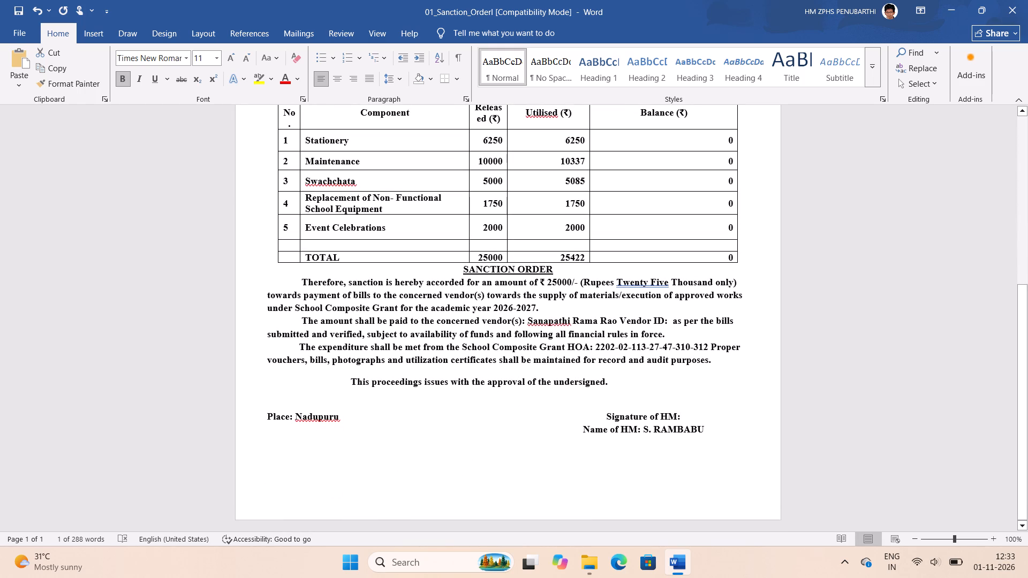
pyautogui.hotkey('ctrl', 'v')
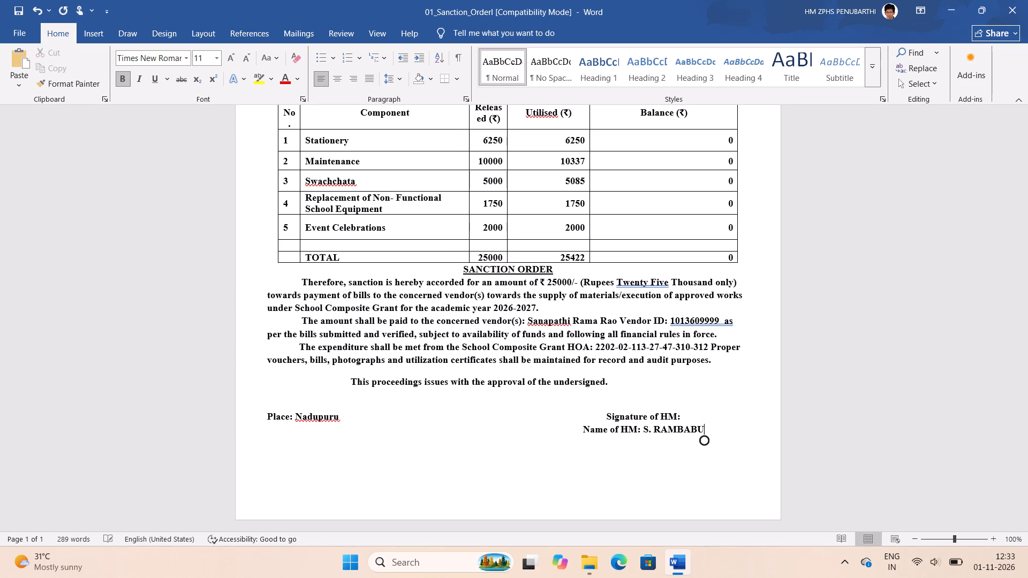
# Replace the name after "Name of HM:" with the head master's name from the "Present:" line, in capitals.
pyautogui.press('BackSpace')
pyautogui.press('BackSpace')
pyautogui.press('BackSpace')
pyautogui.press('BackSpace')
pyautogui.press('BackSpace')
pyautogui.press('BackSpace')
pyautogui.press('BackSpace')
pyautogui.press('BackSpace')
pyautogui.press('BackSpace')
pyautogui.press('BackSpace')
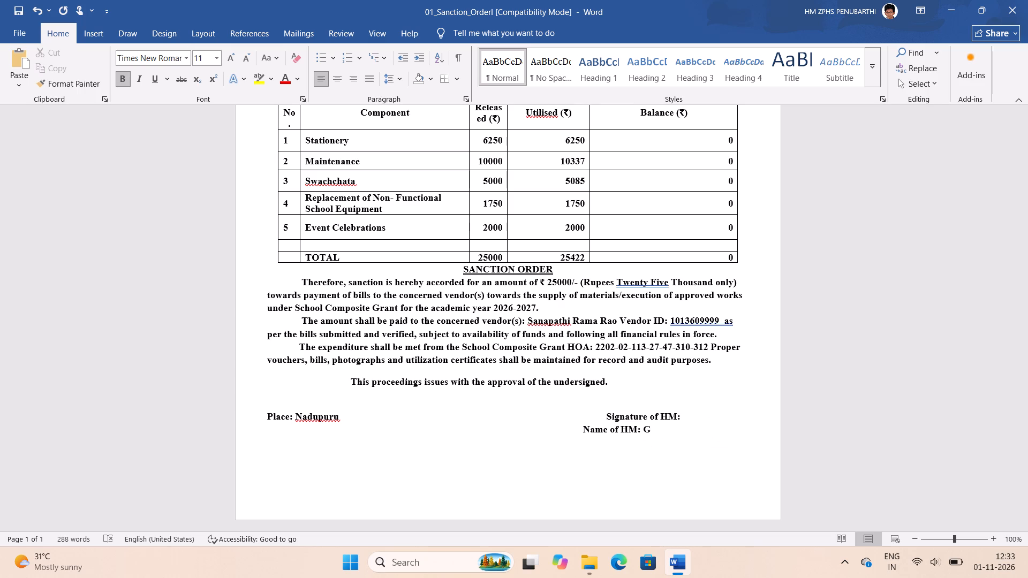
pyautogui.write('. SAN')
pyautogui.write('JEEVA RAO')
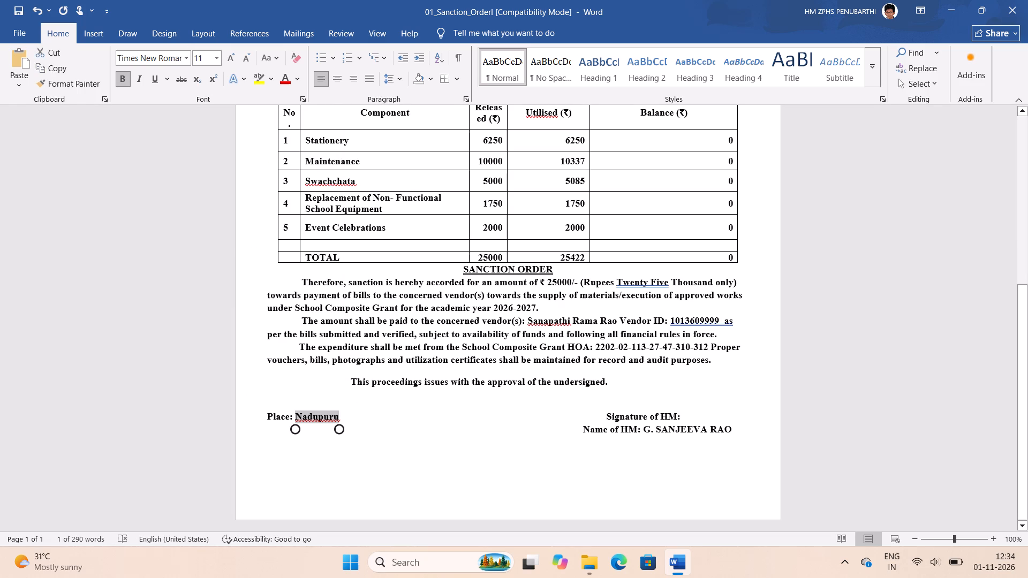
# Change the place in the signature block to Kalavacharla.
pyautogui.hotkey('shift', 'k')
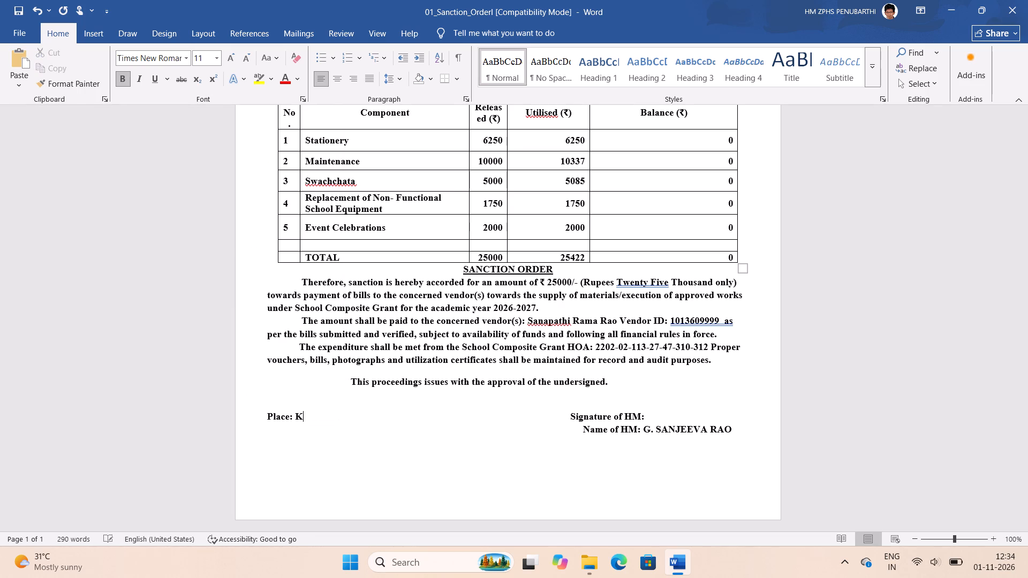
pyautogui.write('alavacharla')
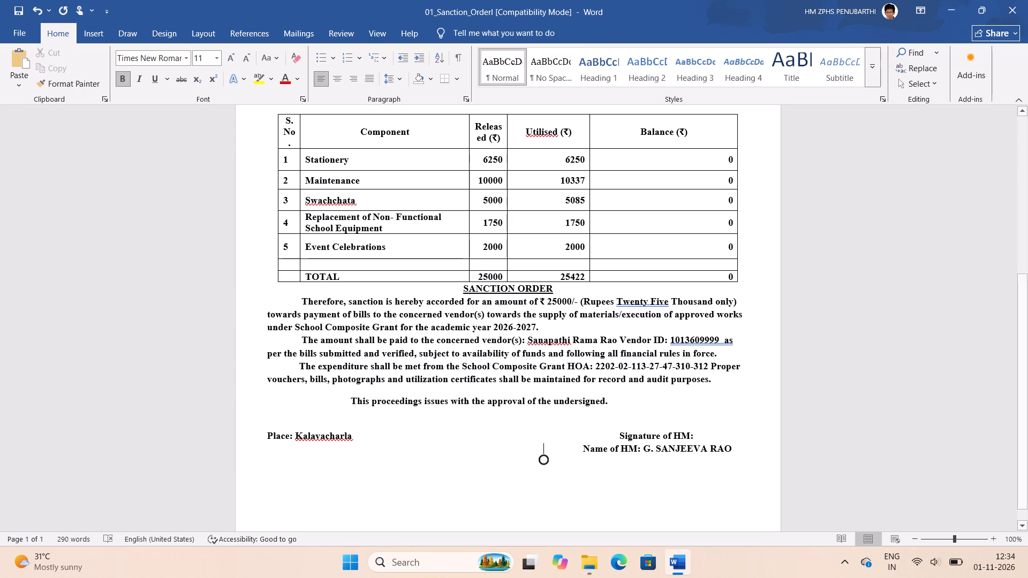
# Insert "Sri." before the vendor's name in the payment paragraph, spaced after the colon, and remove the extra space after the vendor ID.
pyautogui.click(525, 340)
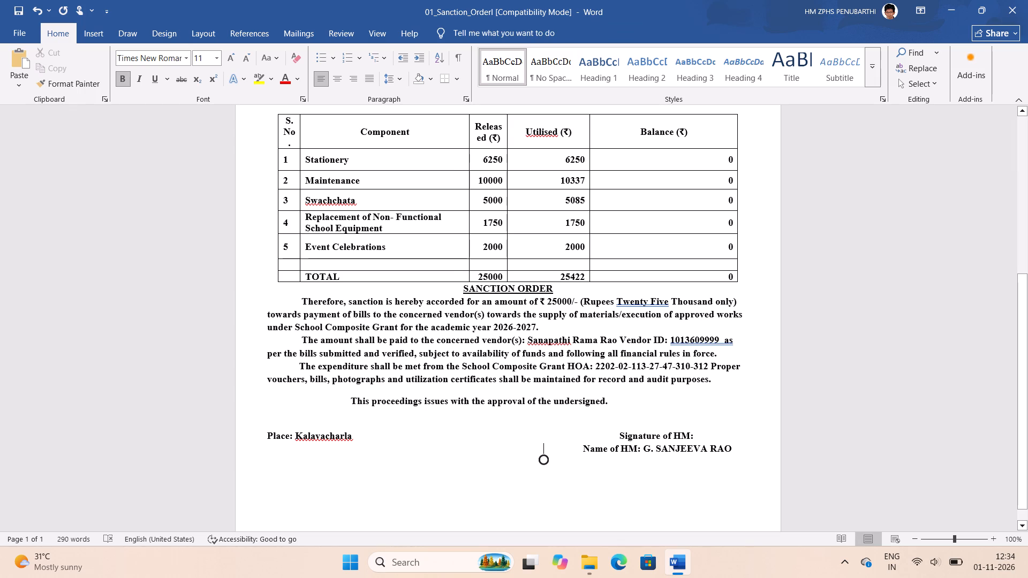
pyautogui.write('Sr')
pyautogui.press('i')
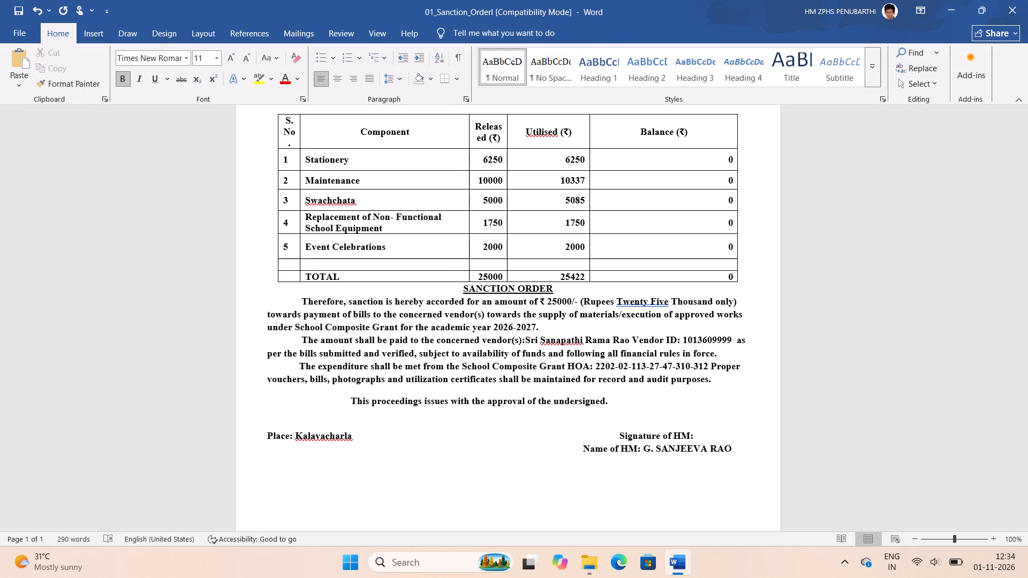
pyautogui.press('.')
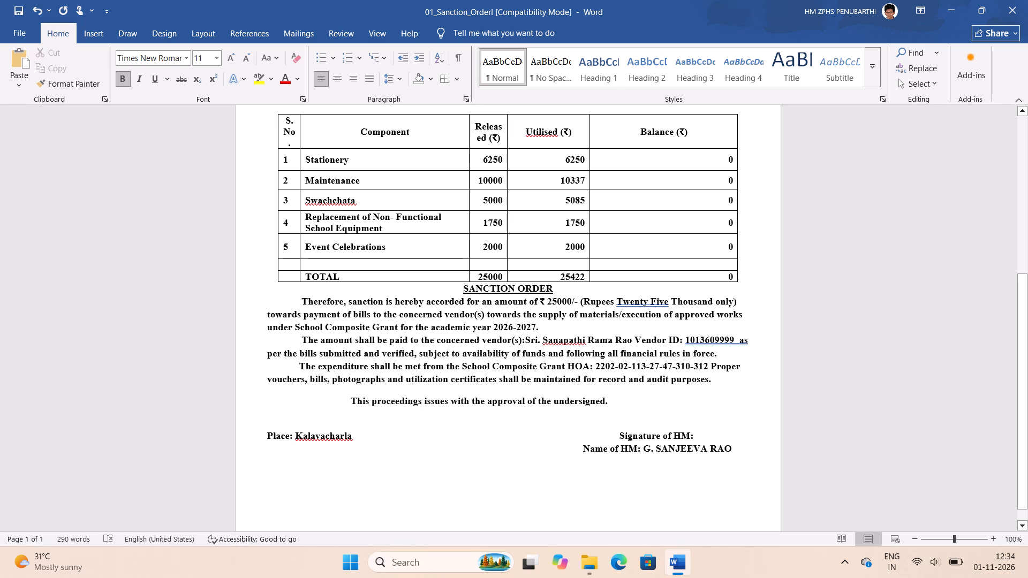
pyautogui.click(740, 341)
pyautogui.press('BackSpace')
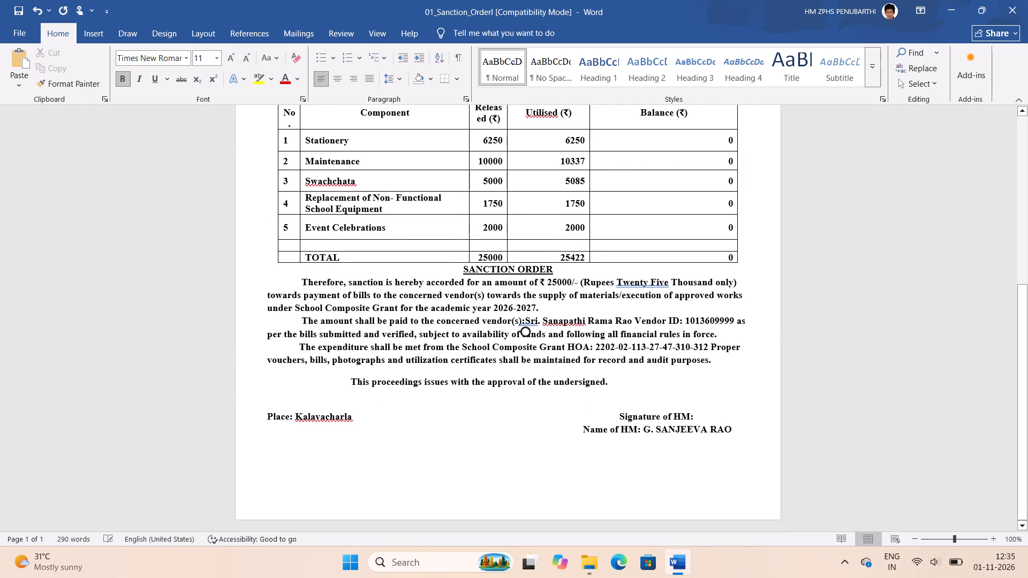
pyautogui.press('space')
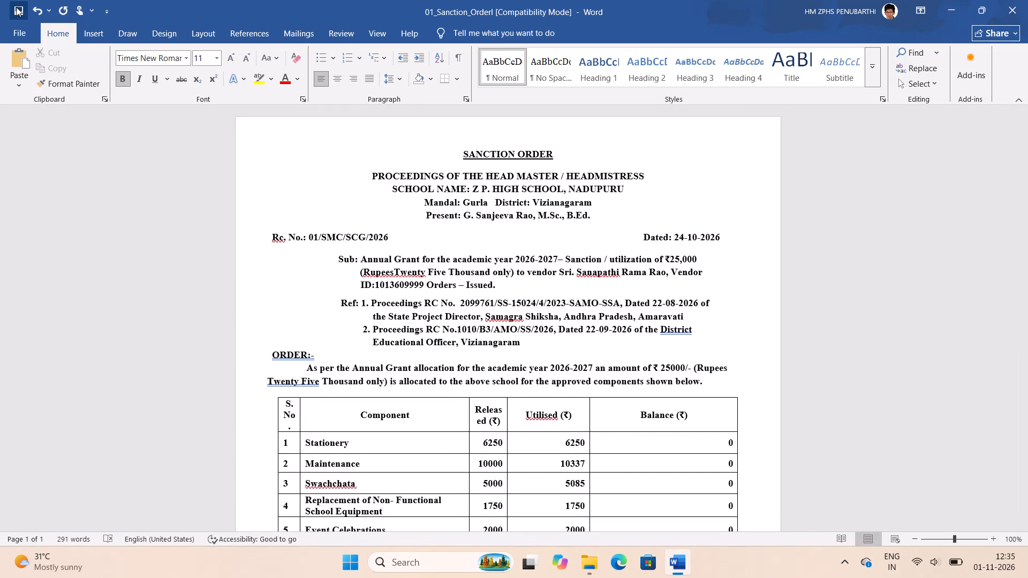
# Save the sanction order and close the document.
pyautogui.click(16, 7)
pyautogui.click(1011, 13)
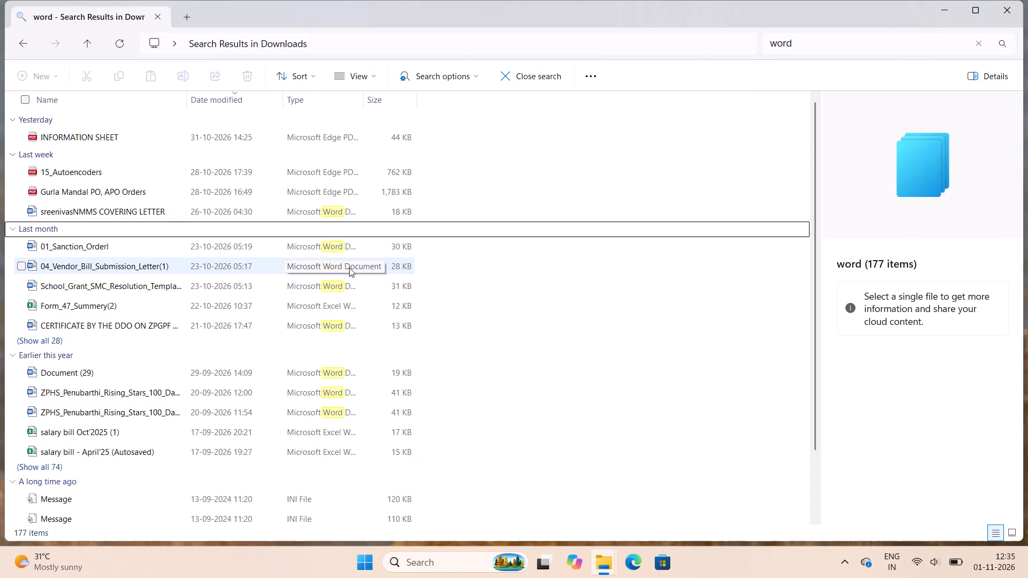
# Check the 01_Sanction_Orderl file among the Downloads search results, and close both the document and the search window.
pyautogui.doubleClick(399, 245)
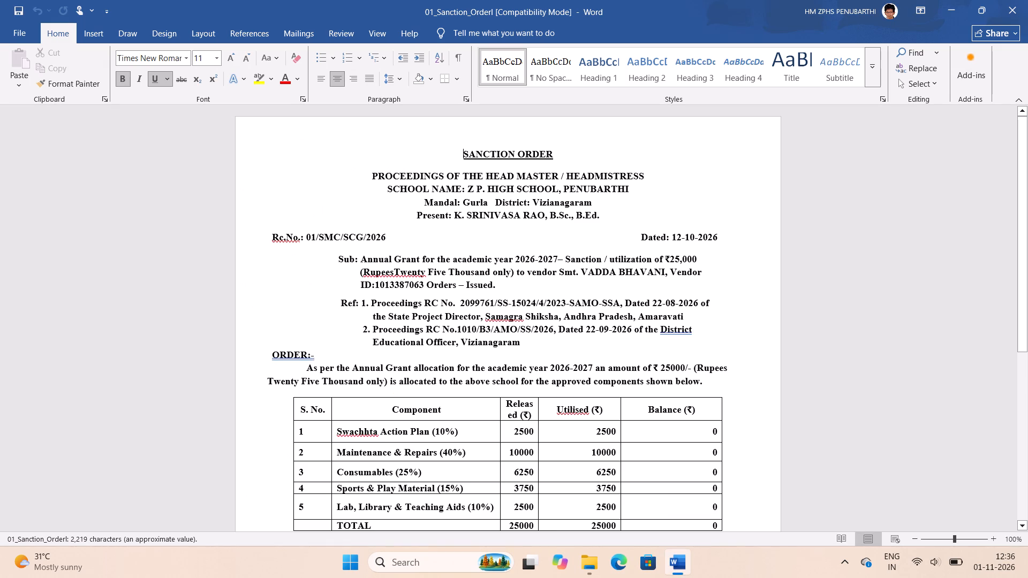
pyautogui.click(1013, 13)
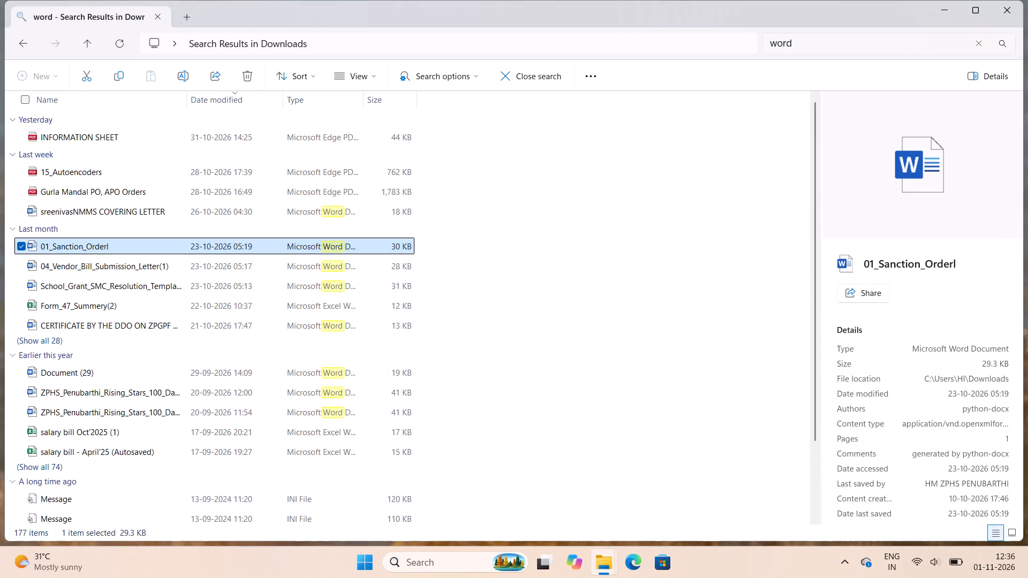
pyautogui.click(1013, 6)
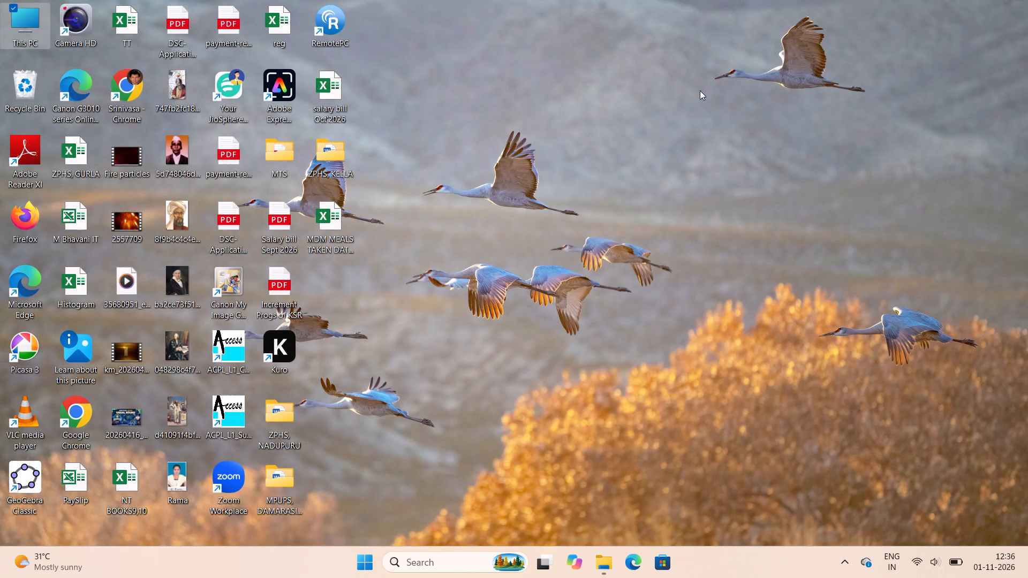
# Open 01_Sanction_Orderl from the ZPHS, NADUPURU desktop folder to check the saved version, and close it.
pyautogui.doubleClick(284, 422)
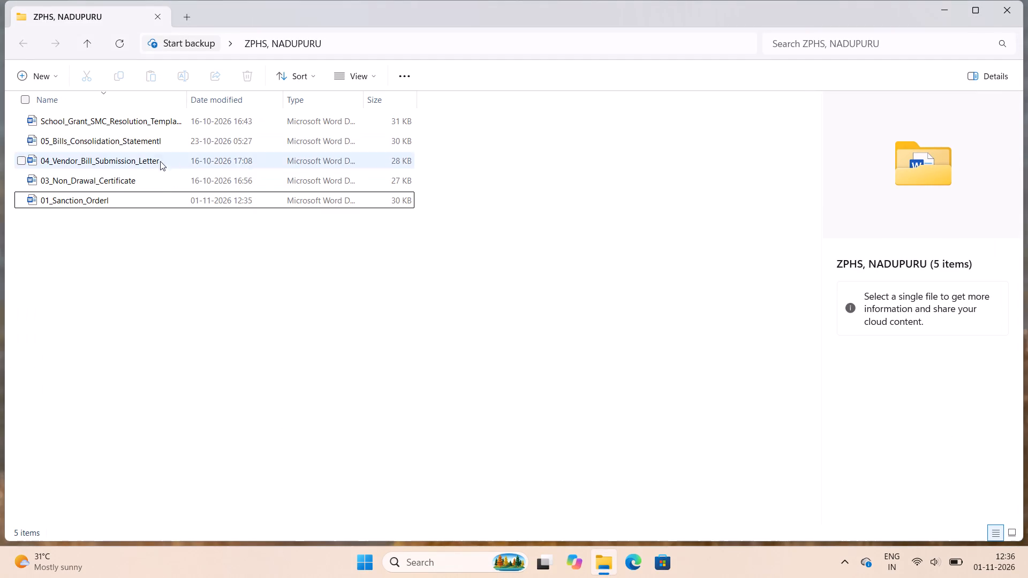
pyautogui.doubleClick(154, 200)
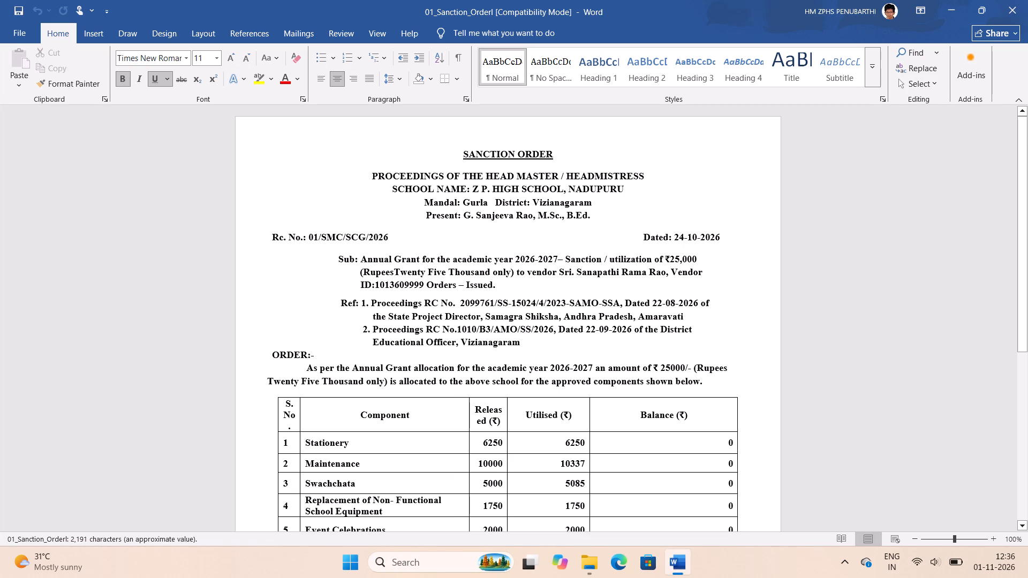
pyautogui.click(1019, 9)
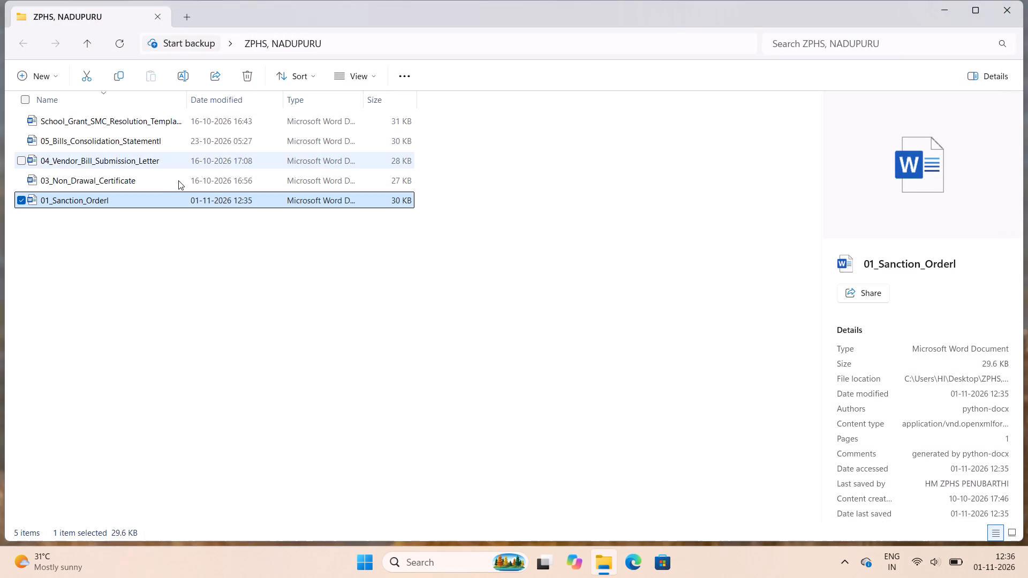
# Open 03_Non_Drawal_Certificate and replace the place in its SCHOOL NAME line with Kalavacharla, keeping a space after the comma.
pyautogui.doubleClick(173, 180)
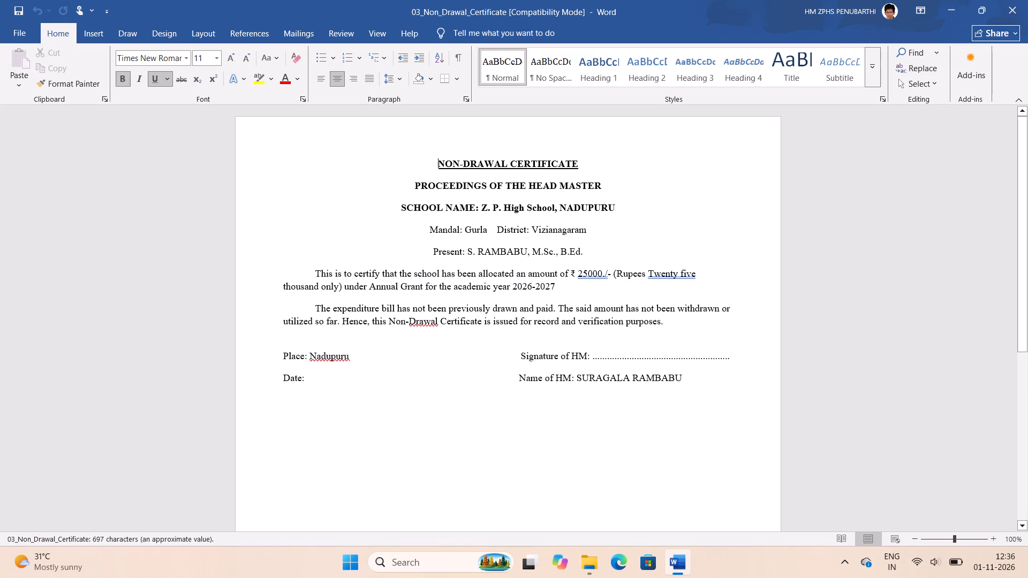
pyautogui.moveTo(621, 209); pyautogui.dragTo(557, 213)
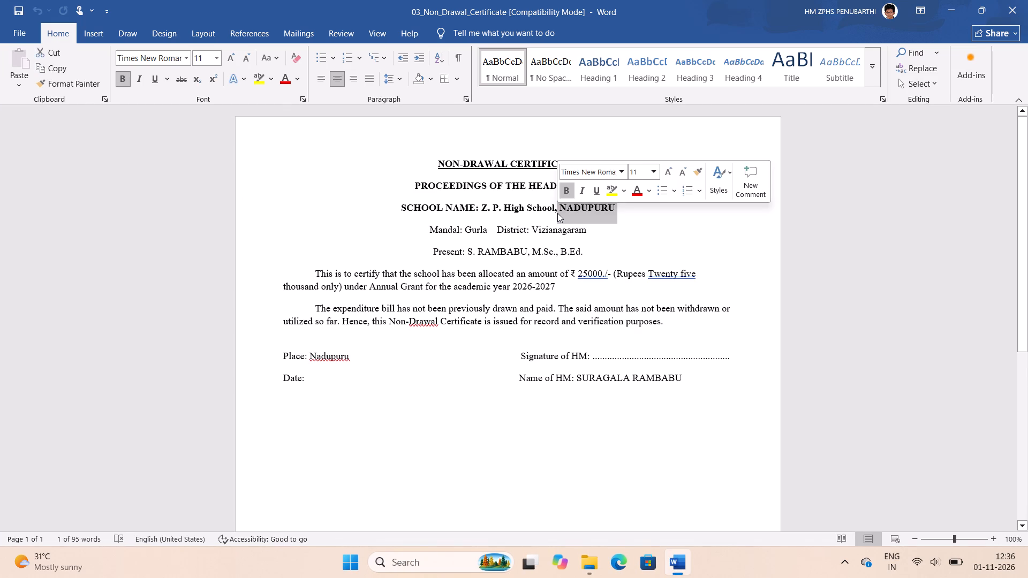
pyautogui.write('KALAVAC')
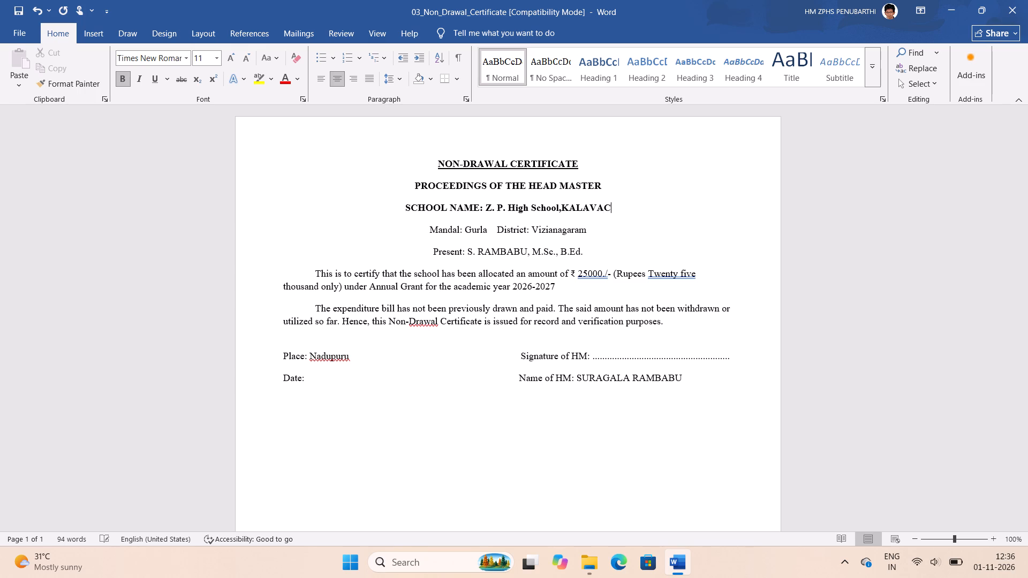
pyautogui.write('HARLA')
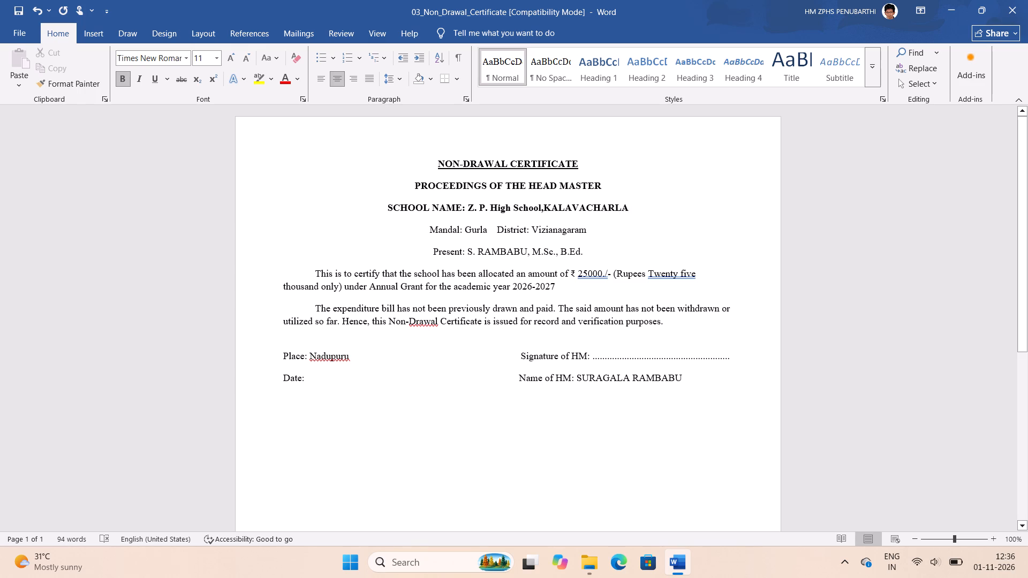
pyautogui.click(543, 209)
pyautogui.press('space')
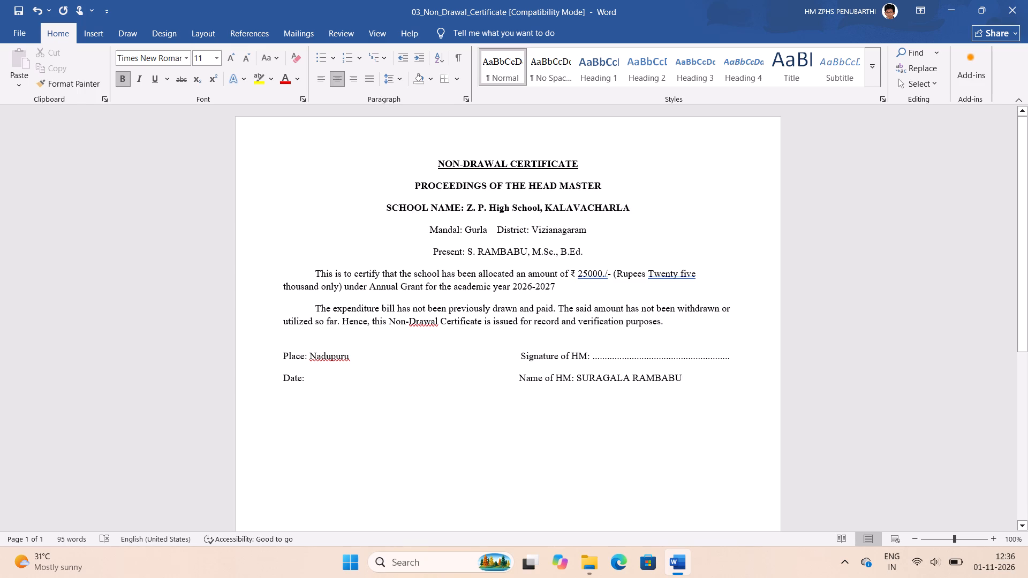
pyautogui.moveTo(555, 207); pyautogui.dragTo(629, 207)
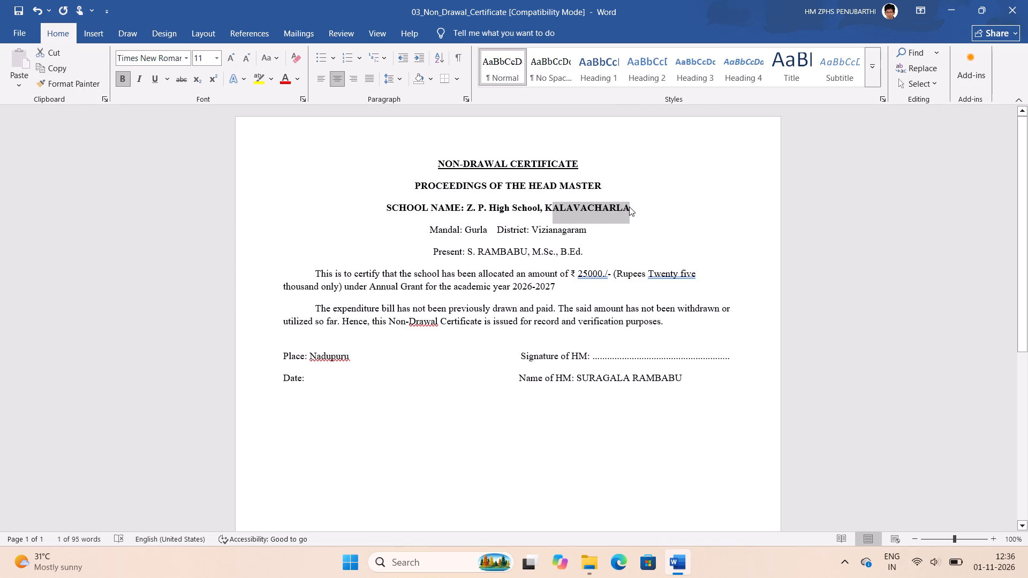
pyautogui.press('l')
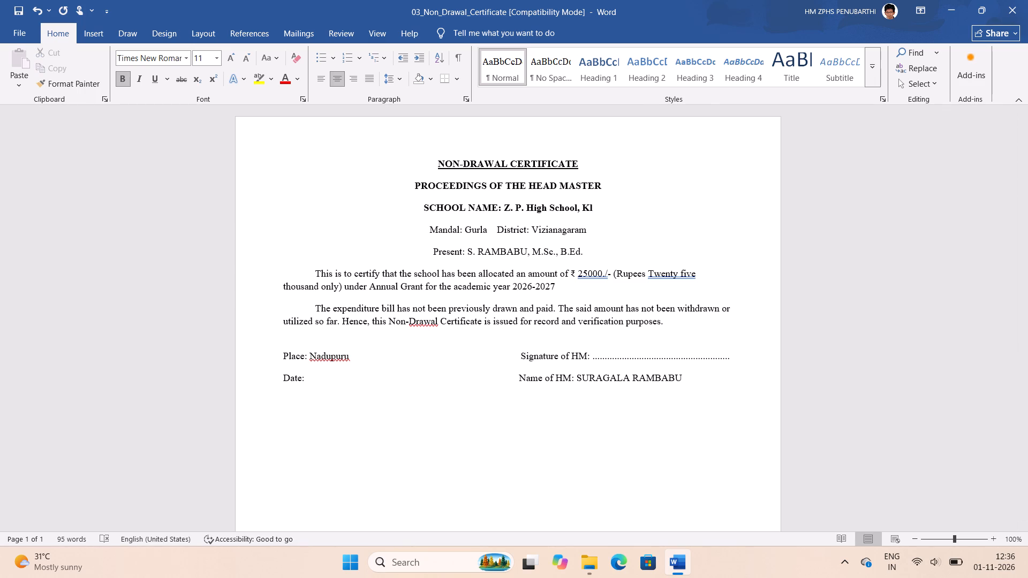
pyautogui.press('BackSpace')
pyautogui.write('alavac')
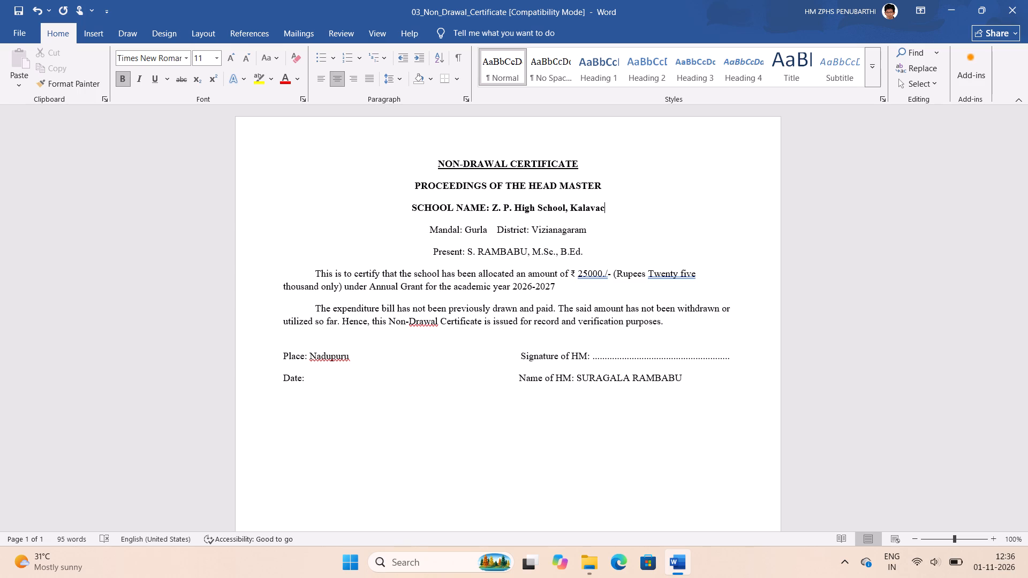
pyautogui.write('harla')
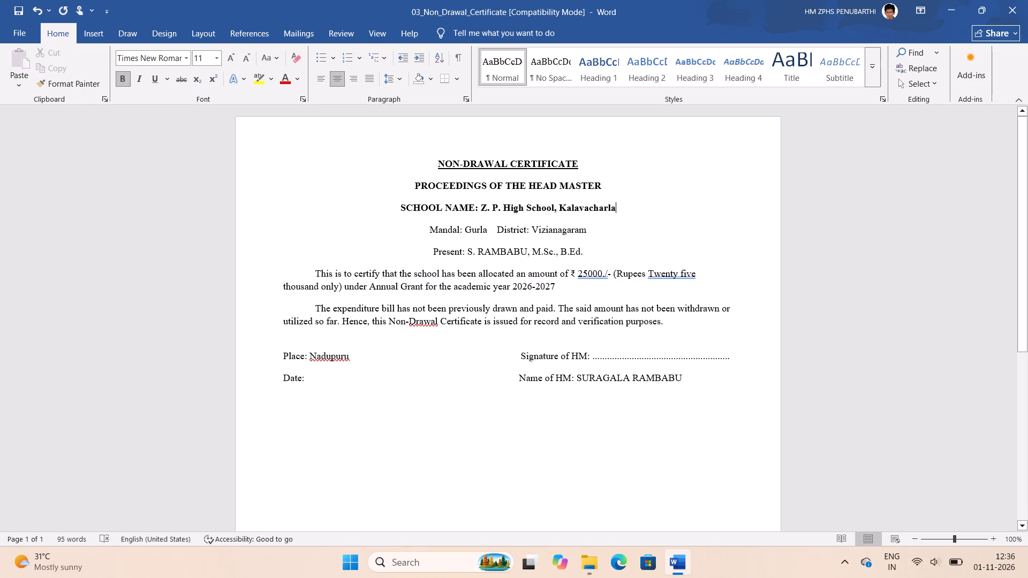
# Replace the name in the certificate's "Present:" line with the sanction order's head master, in capitals, keeping the degrees.
pyautogui.moveTo(525, 256); pyautogui.dragTo(496, 256)
pyautogui.moveTo(496, 256); pyautogui.dragTo(466, 255)
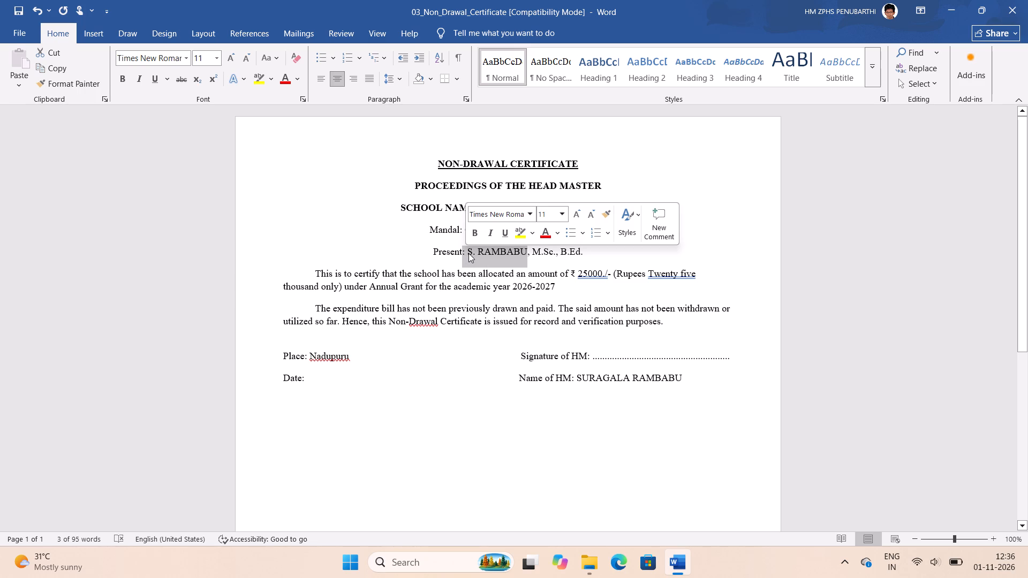
pyautogui.click(468, 253)
pyautogui.doubleClick(468, 253)
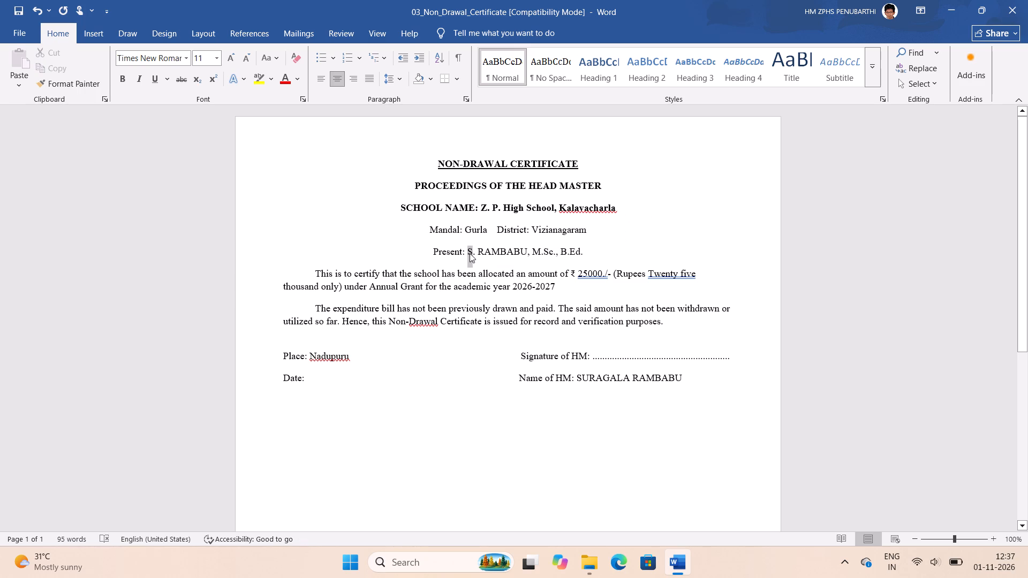
pyautogui.doubleClick(471, 249)
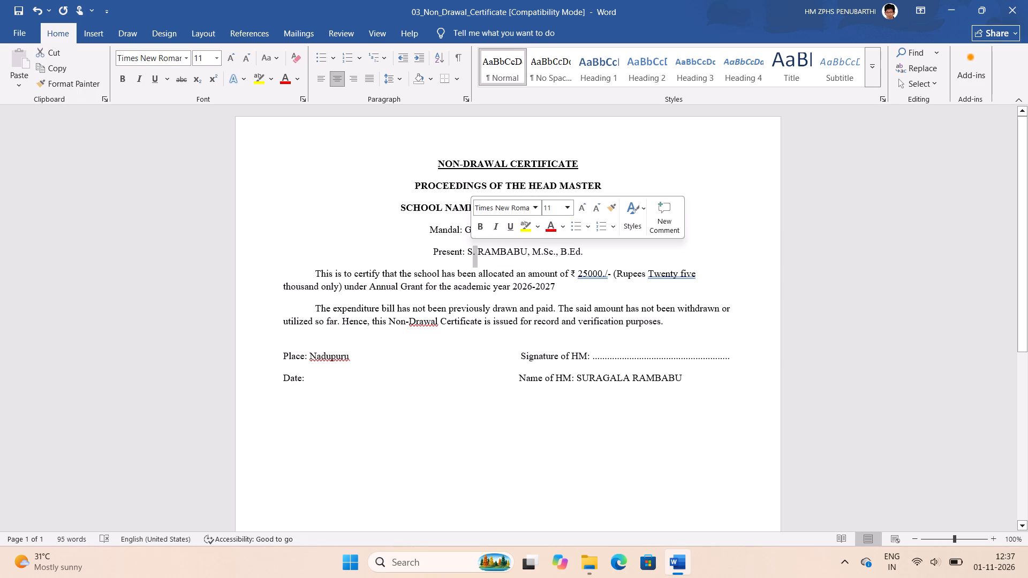
pyautogui.moveTo(469, 249); pyautogui.dragTo(527, 257)
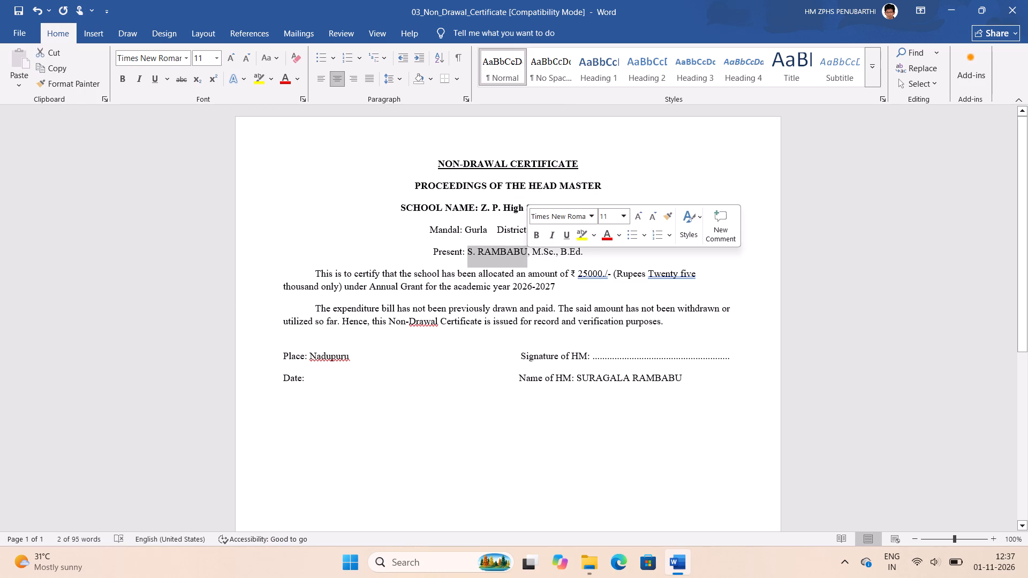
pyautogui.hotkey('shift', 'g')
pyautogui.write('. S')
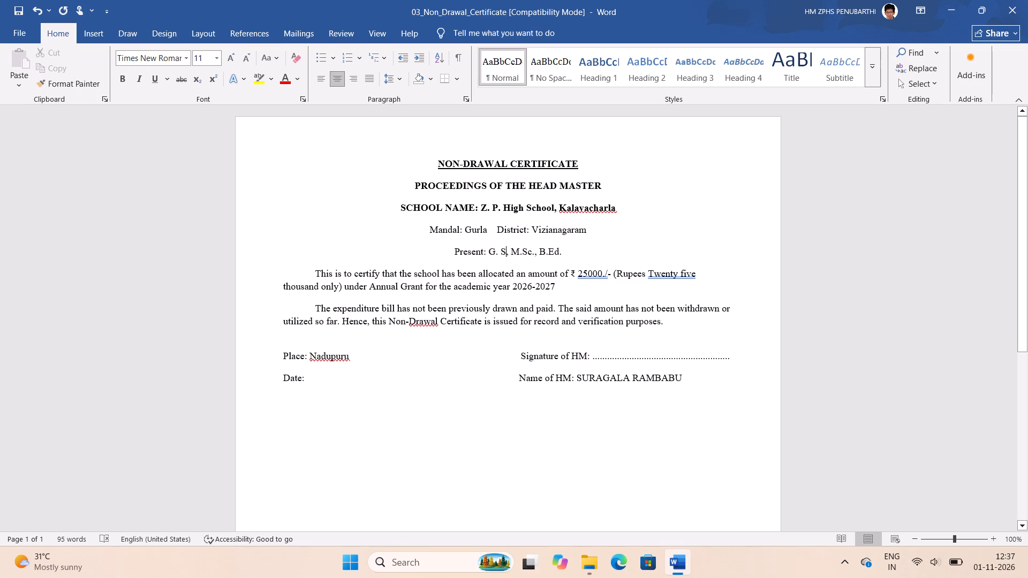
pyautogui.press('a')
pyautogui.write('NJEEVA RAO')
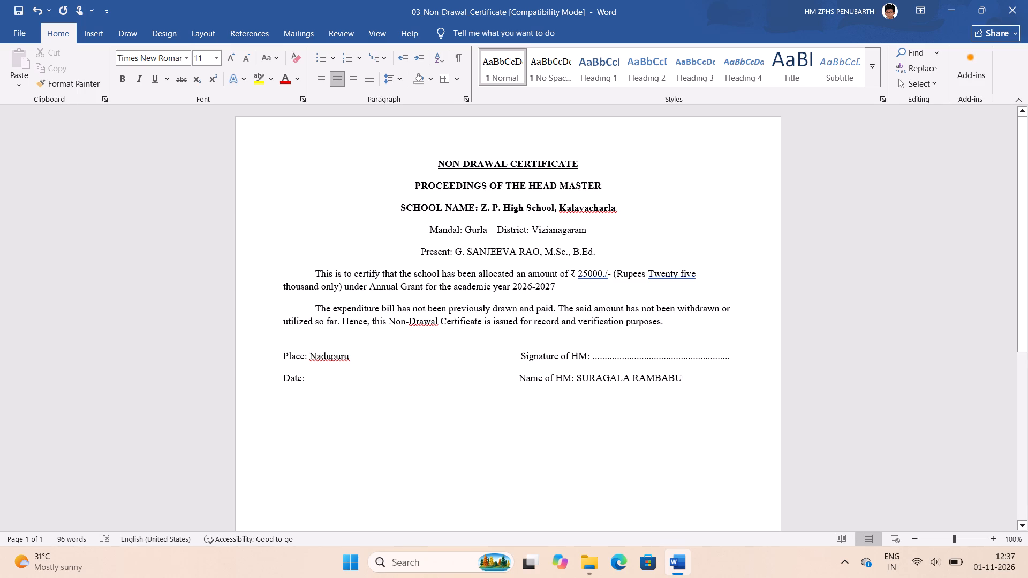
# Replace the name in the certificate's "Name of HM" line with the head master's name copied from the "Present:" line.
pyautogui.moveTo(458, 250); pyautogui.dragTo(530, 252)
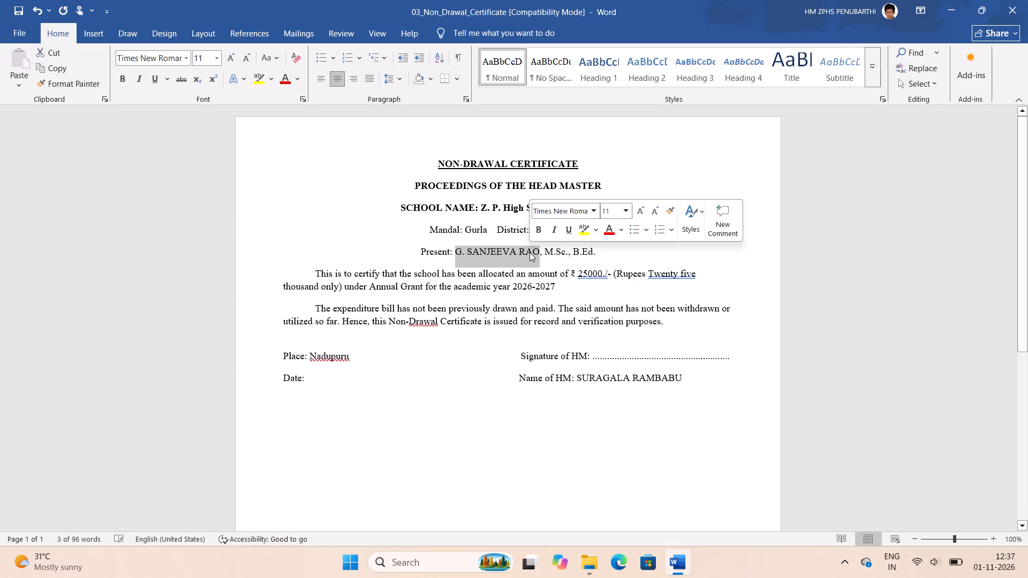
pyautogui.hotkey('ctrl', 'c')
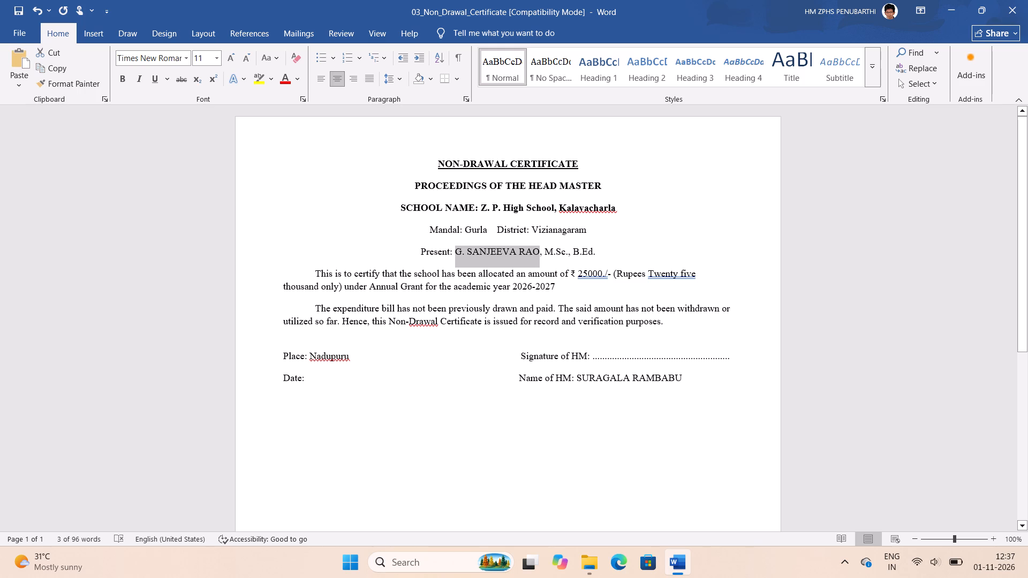
pyautogui.click(583, 381)
pyautogui.click(581, 381)
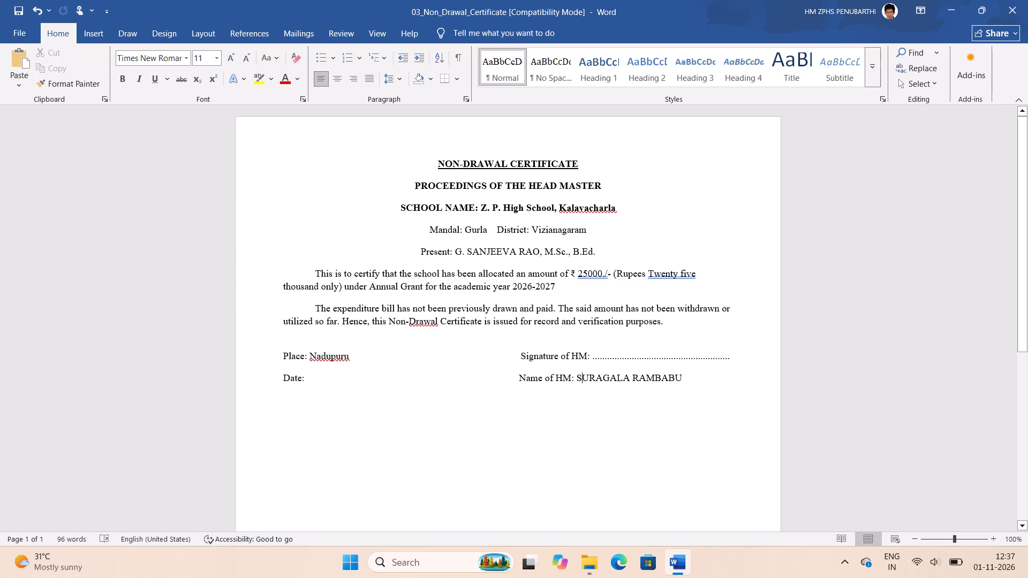
pyautogui.moveTo(577, 381); pyautogui.dragTo(668, 379)
pyautogui.hotkey('ctrl', 'v')
pyautogui.keyDown('ctrl'); pyautogui.click(668, 379); pyautogui.keyUp('ctrl')
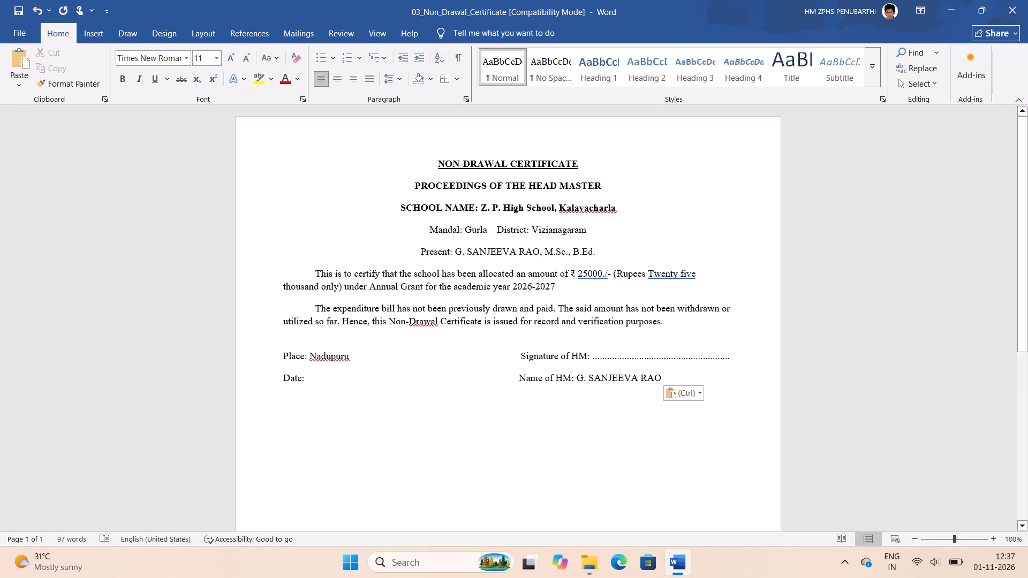
# Change the certificate's Place entry to Kalavacharla, and save and close the document.
pyautogui.moveTo(349, 354); pyautogui.dragTo(309, 355)
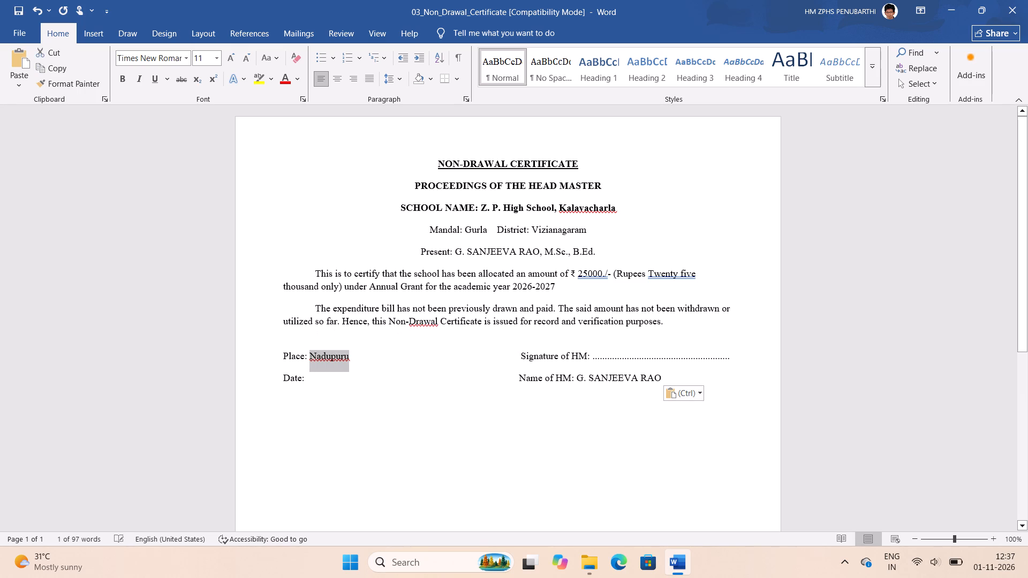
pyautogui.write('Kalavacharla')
pyautogui.click(339, 423)
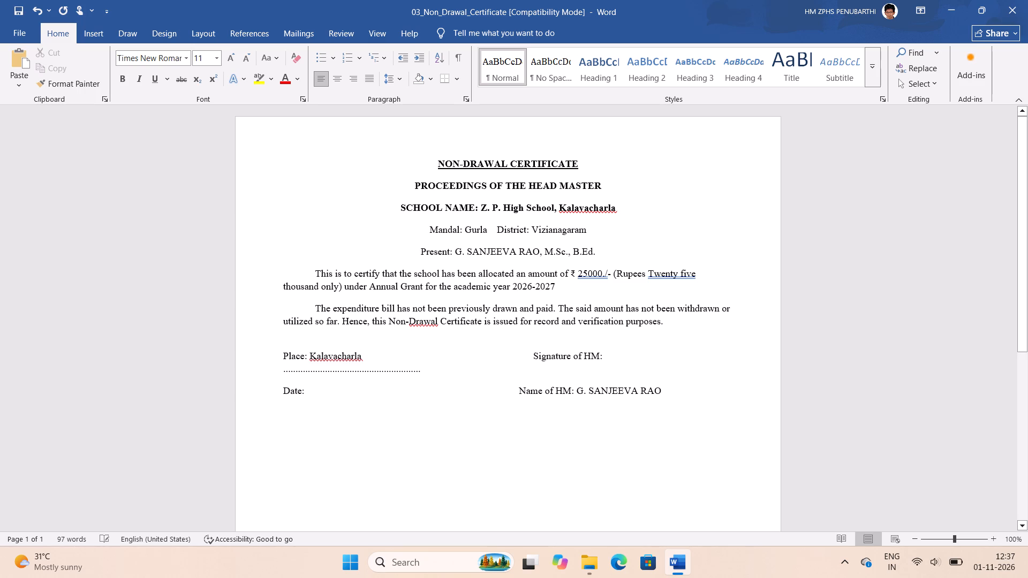
pyautogui.click(339, 423)
pyautogui.click(339, 423)
pyautogui.click(404, 425)
pyautogui.click(19, 10)
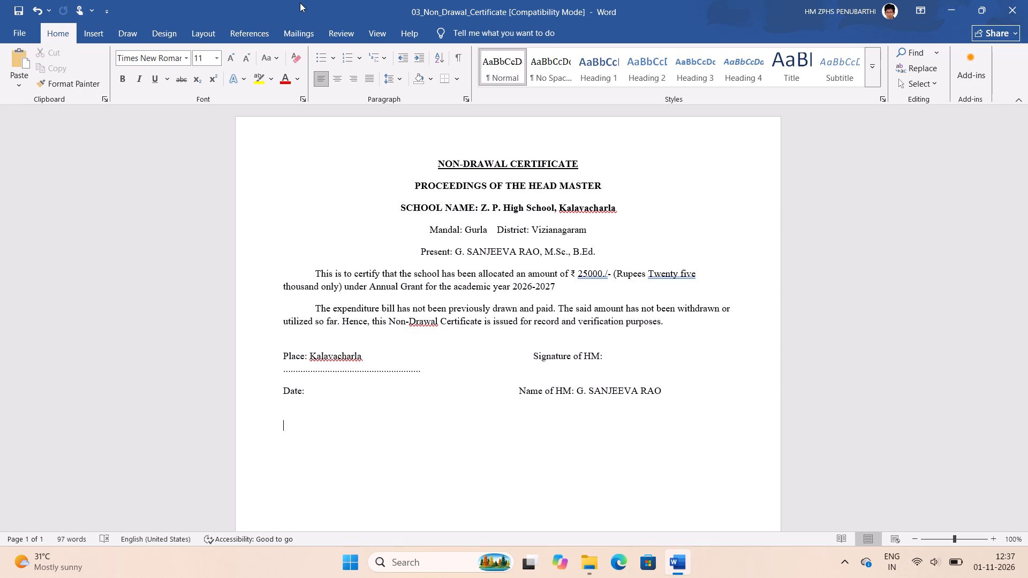
pyautogui.click(1010, 9)
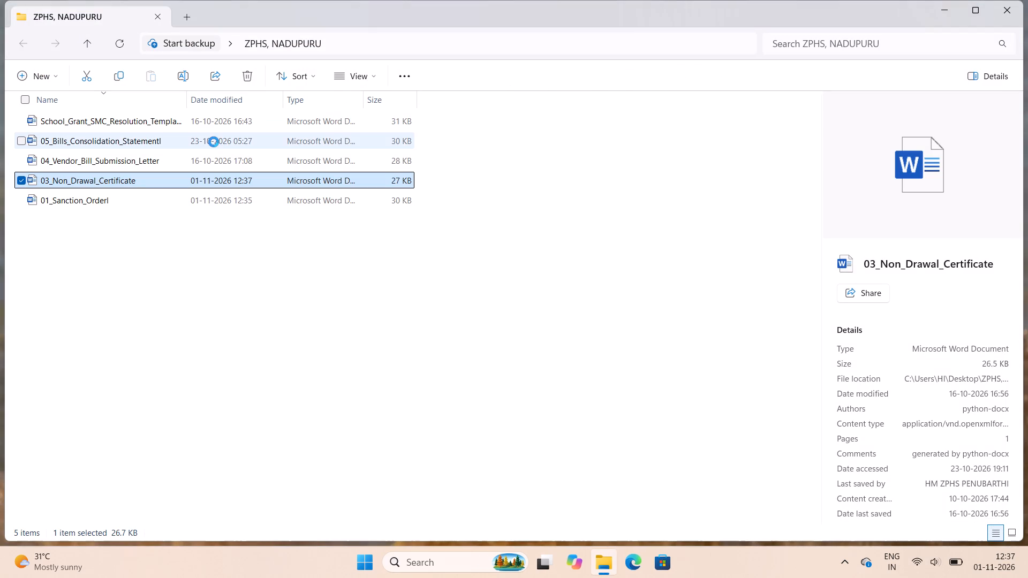
# Open 04_Vendor_Bill_Submission_Letter and replace the place after "Z. P. High School," with Kalavacharla, followed by a space.
pyautogui.doubleClick(152, 163)
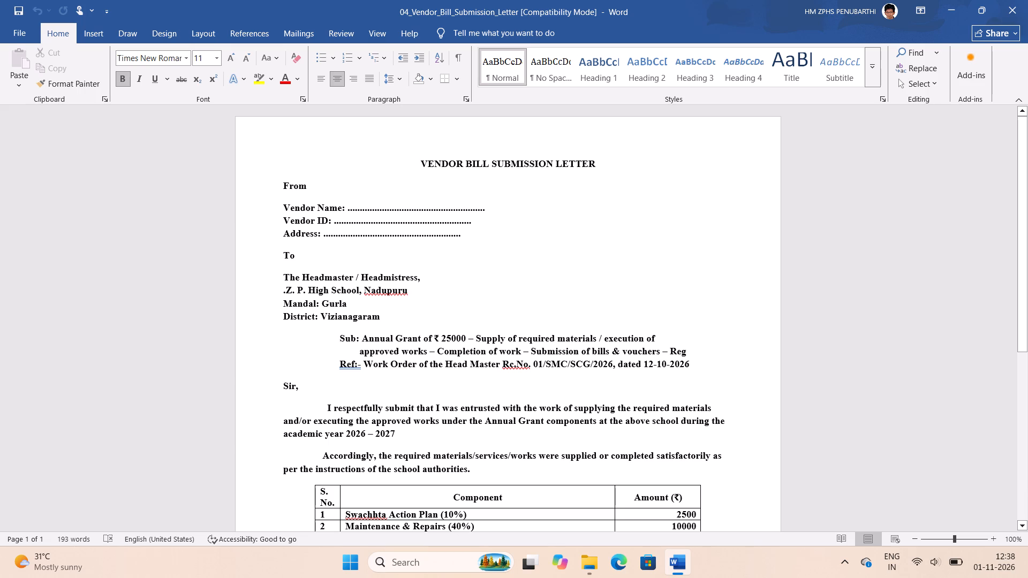
pyautogui.moveTo(365, 288); pyautogui.dragTo(414, 293)
pyautogui.moveTo(414, 293); pyautogui.dragTo(418, 293)
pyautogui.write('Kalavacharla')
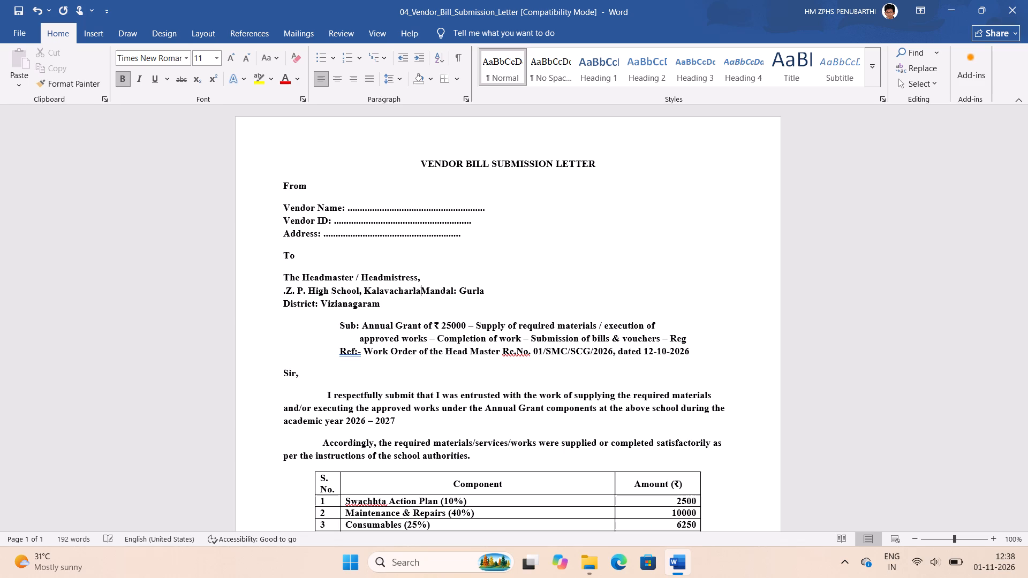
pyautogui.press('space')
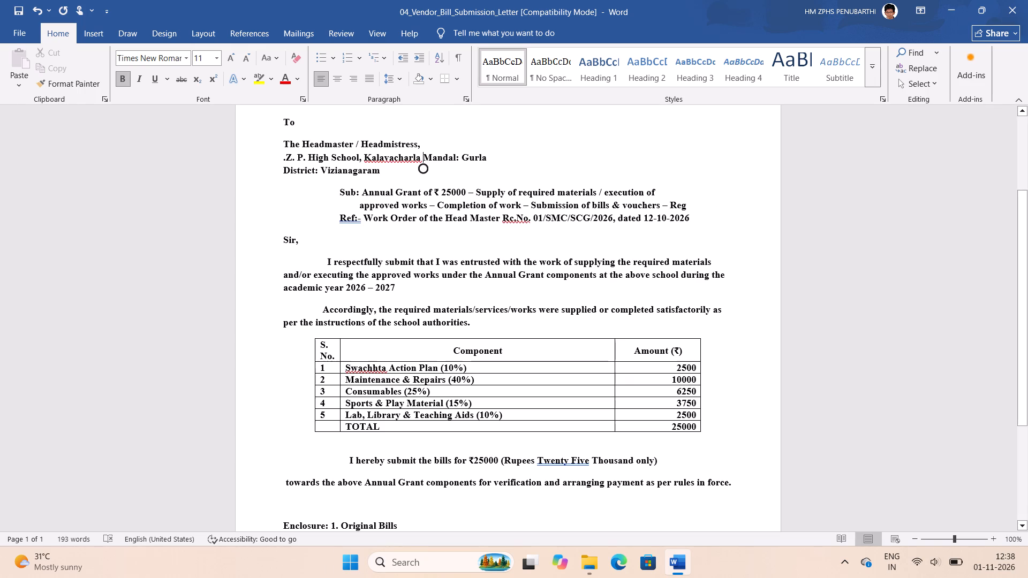
# Open 01_Sanction_Orderl from the folder and copy its table's Component and Released cells from the Stationery row through TOTAL.
pyautogui.moveTo(953, 19); pyautogui.dragTo(955, 1)
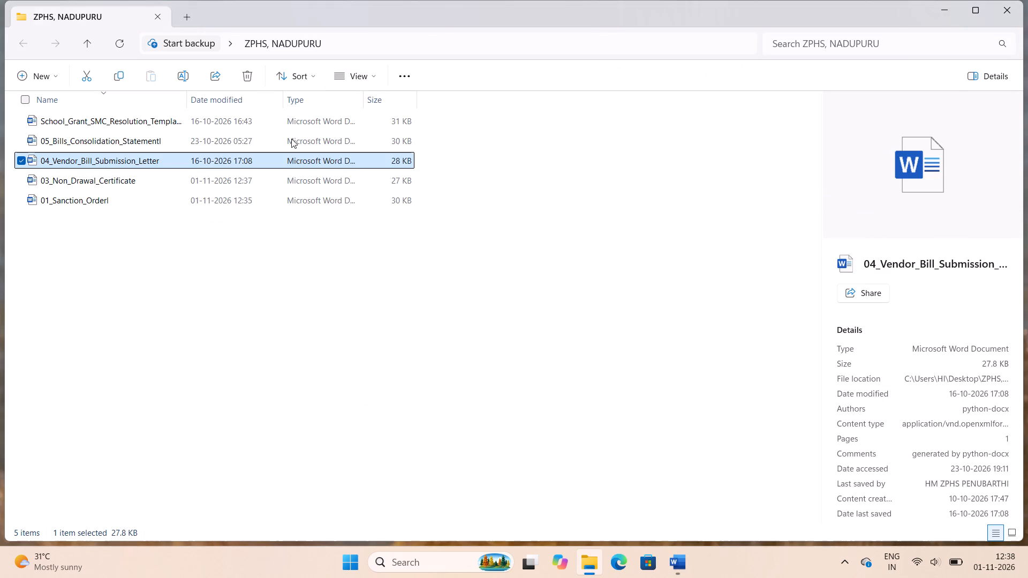
pyautogui.doubleClick(185, 196)
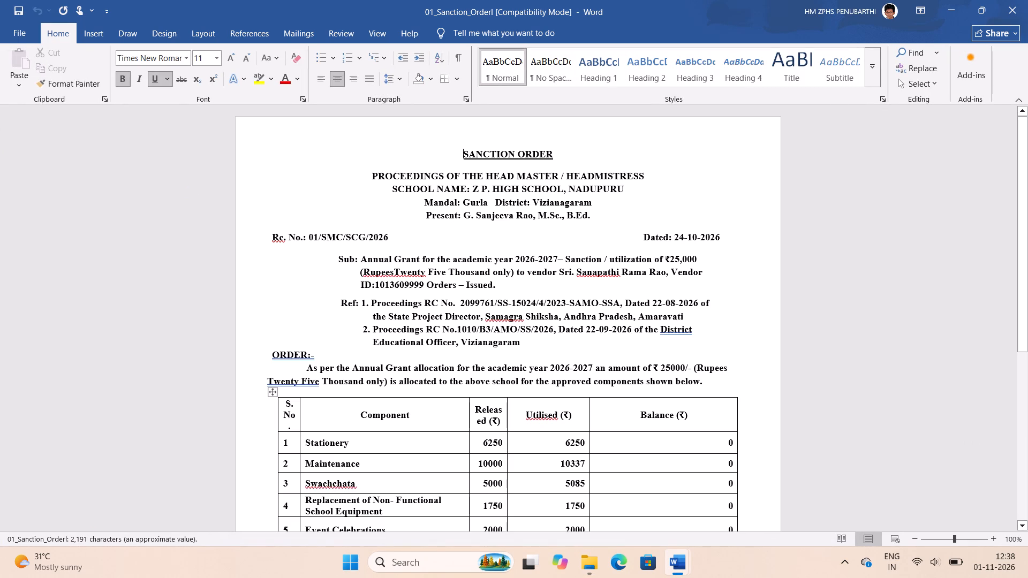
pyautogui.moveTo(310, 444); pyautogui.dragTo(338, 446)
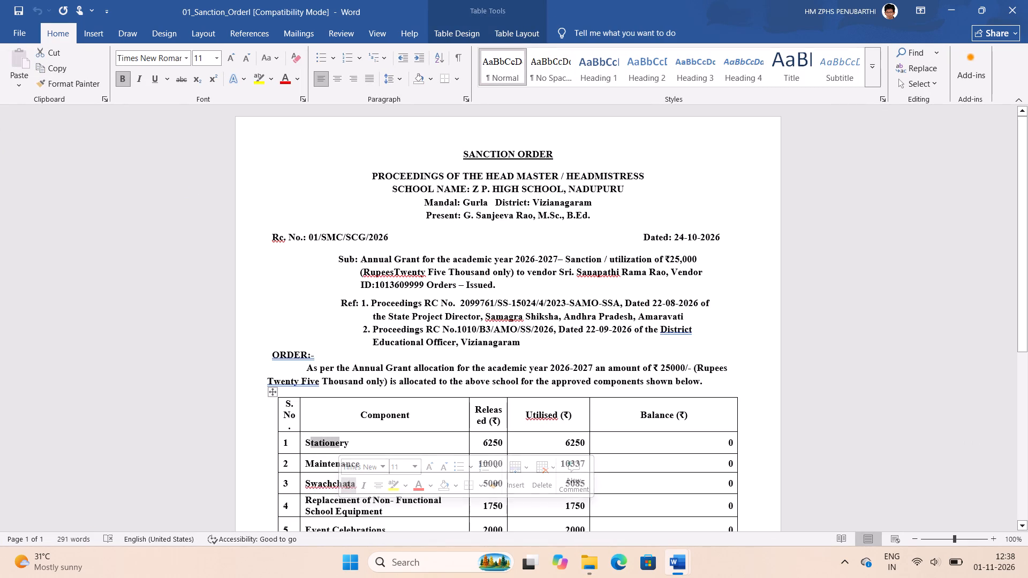
pyautogui.click(306, 445)
pyautogui.moveTo(306, 445); pyautogui.dragTo(479, 455)
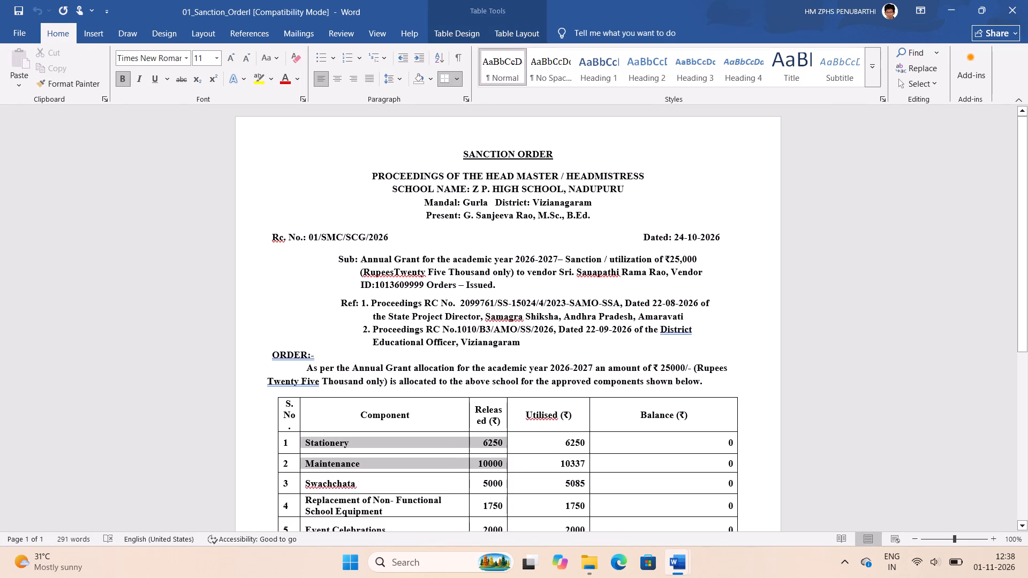
pyautogui.moveTo(479, 455); pyautogui.dragTo(458, 417)
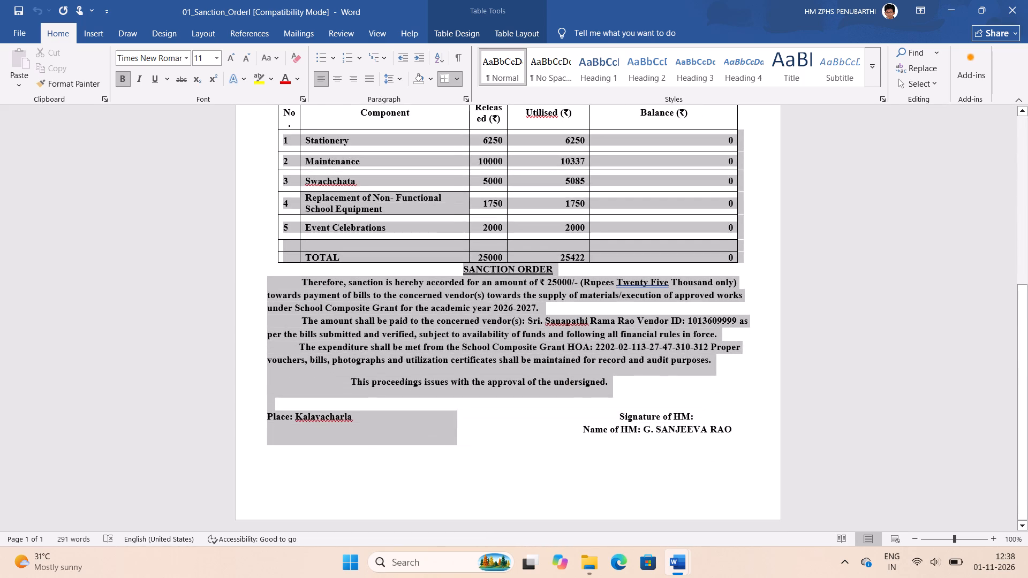
pyautogui.moveTo(458, 417); pyautogui.dragTo(489, 266)
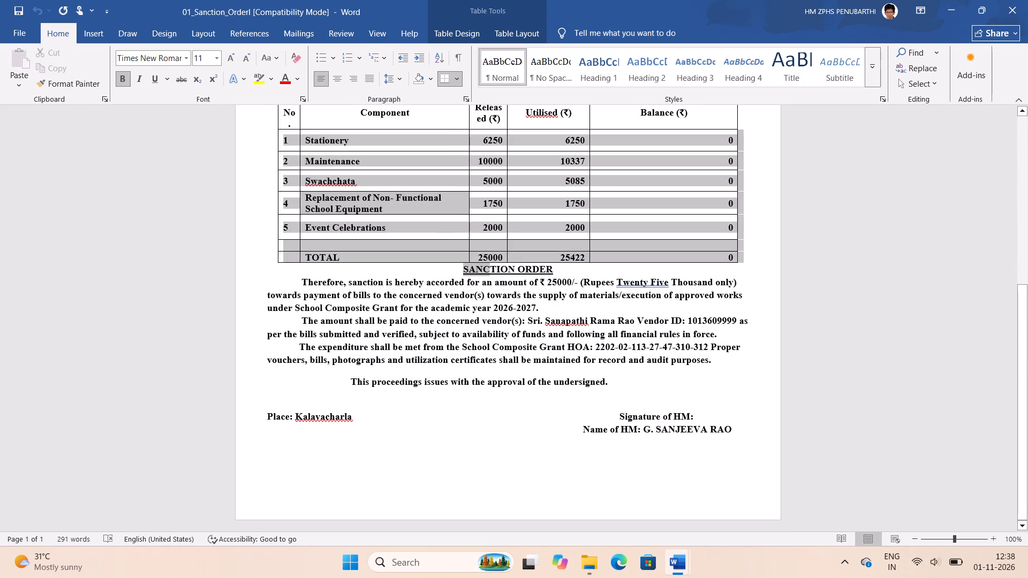
pyautogui.moveTo(489, 266); pyautogui.dragTo(493, 252)
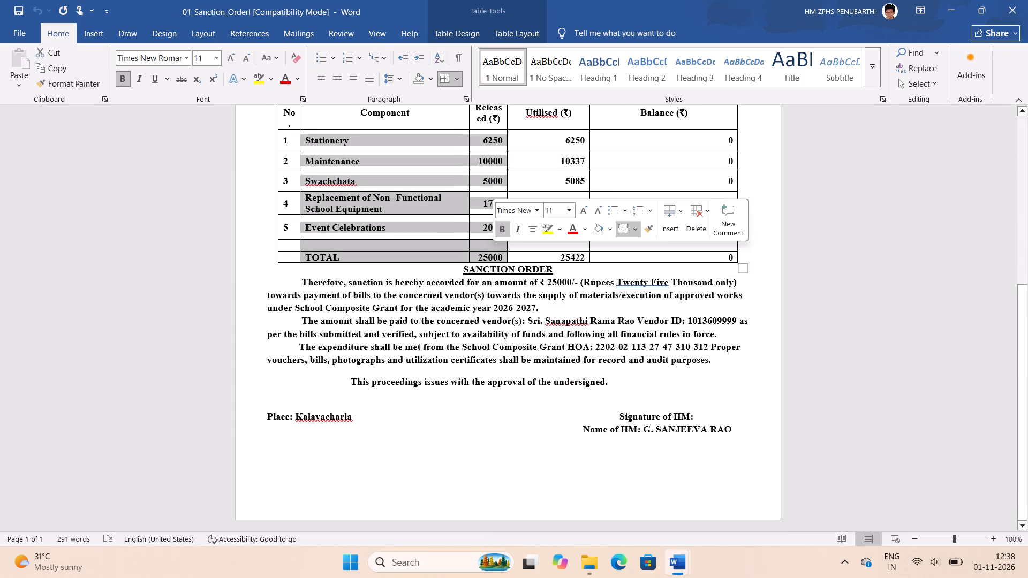
pyautogui.hotkey('ctrl', 'c')
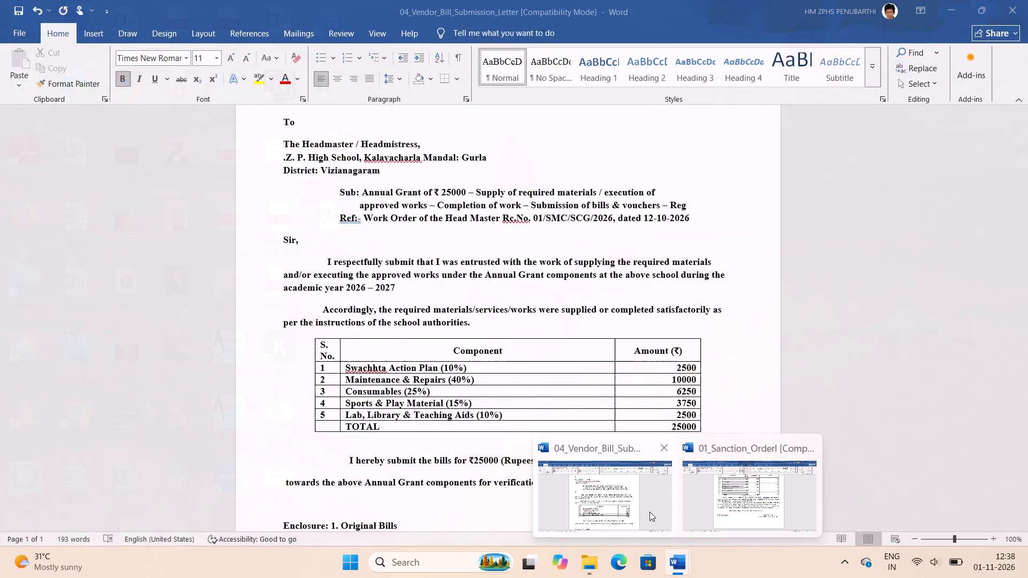
# In the vendor letter, overwrite the Component and Amount cells of all rows below the header with the copied sanction order cells.
pyautogui.click(649, 512)
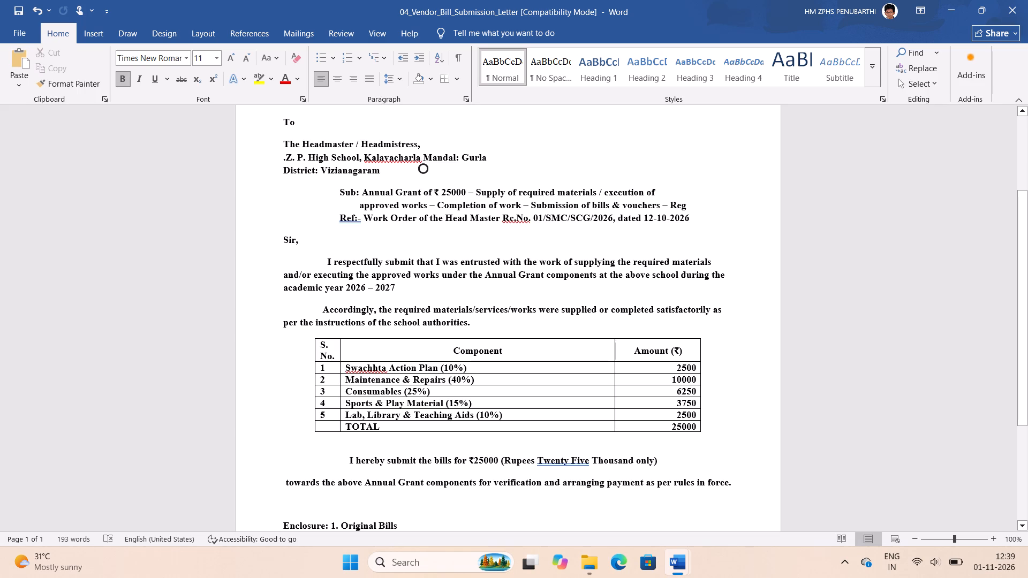
pyautogui.moveTo(345, 368); pyautogui.dragTo(420, 418)
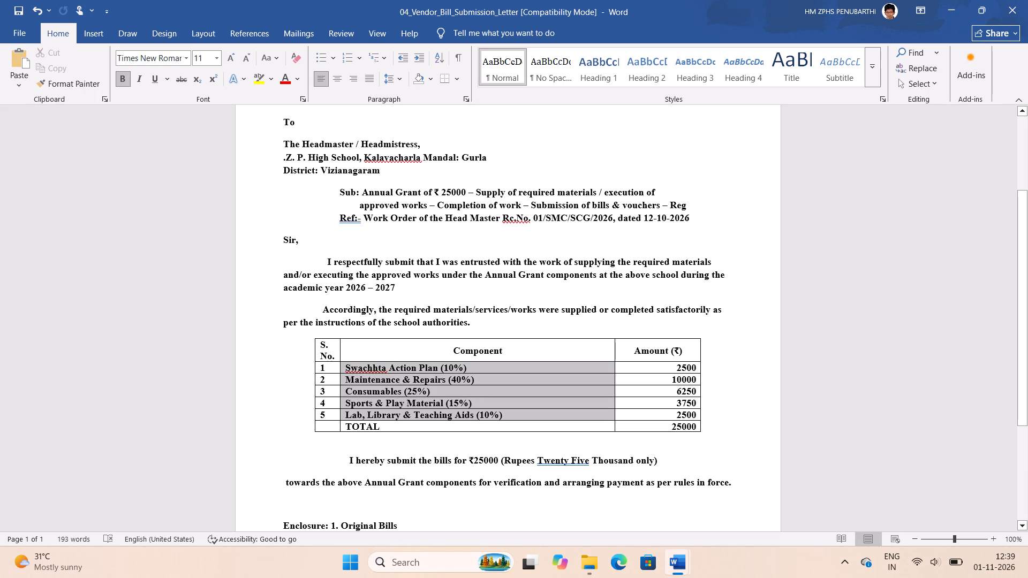
pyautogui.moveTo(420, 418); pyautogui.dragTo(493, 423)
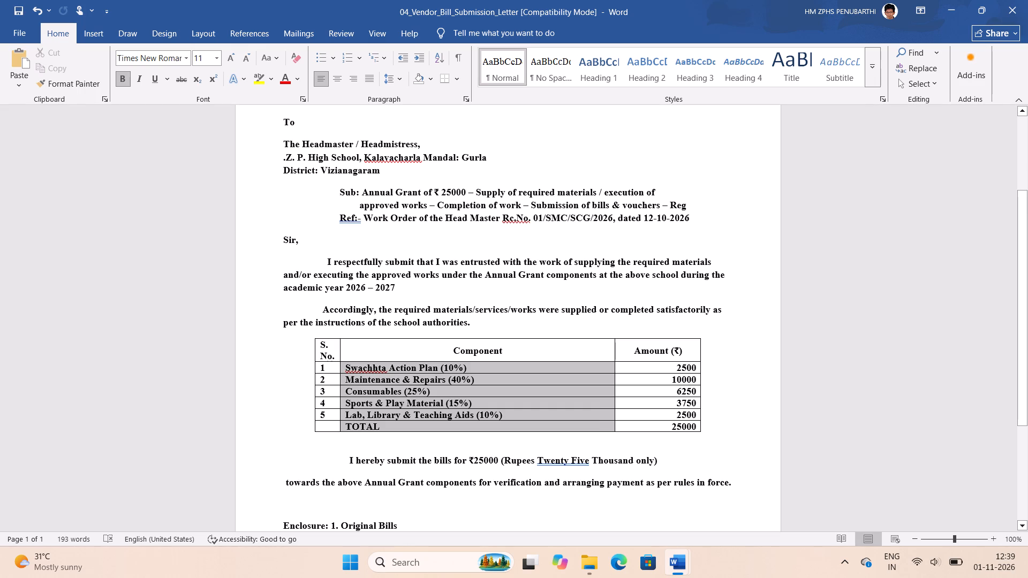
pyautogui.moveTo(493, 423); pyautogui.dragTo(643, 431)
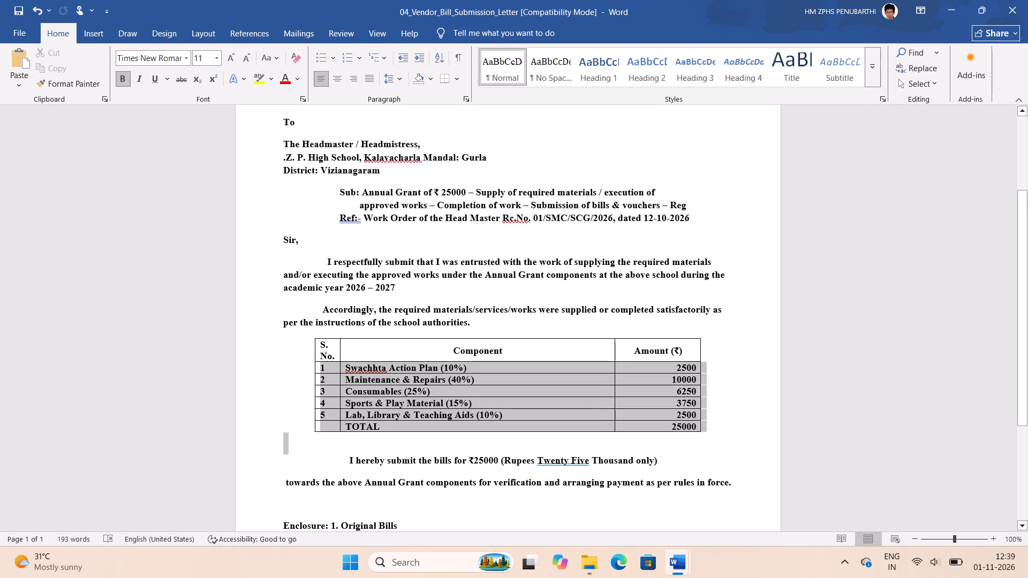
pyautogui.moveTo(643, 431); pyautogui.dragTo(641, 426)
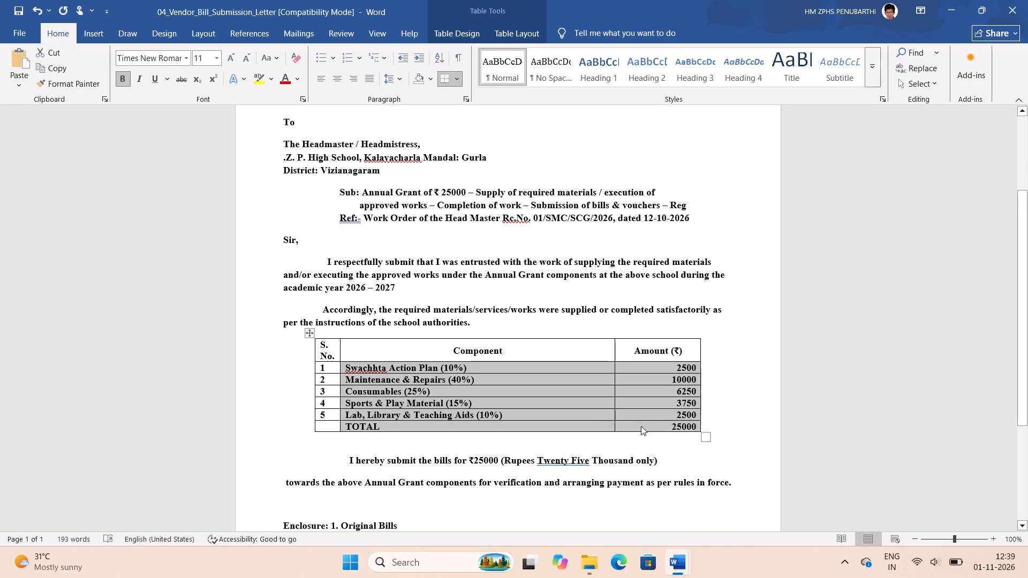
pyautogui.hotkey('ctrl', 'v')
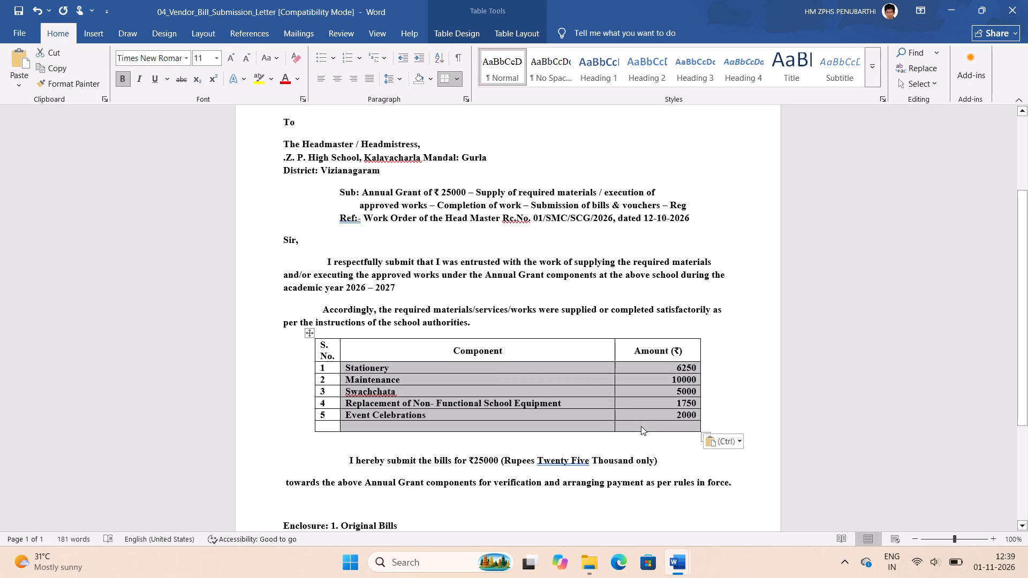
pyautogui.click(525, 428)
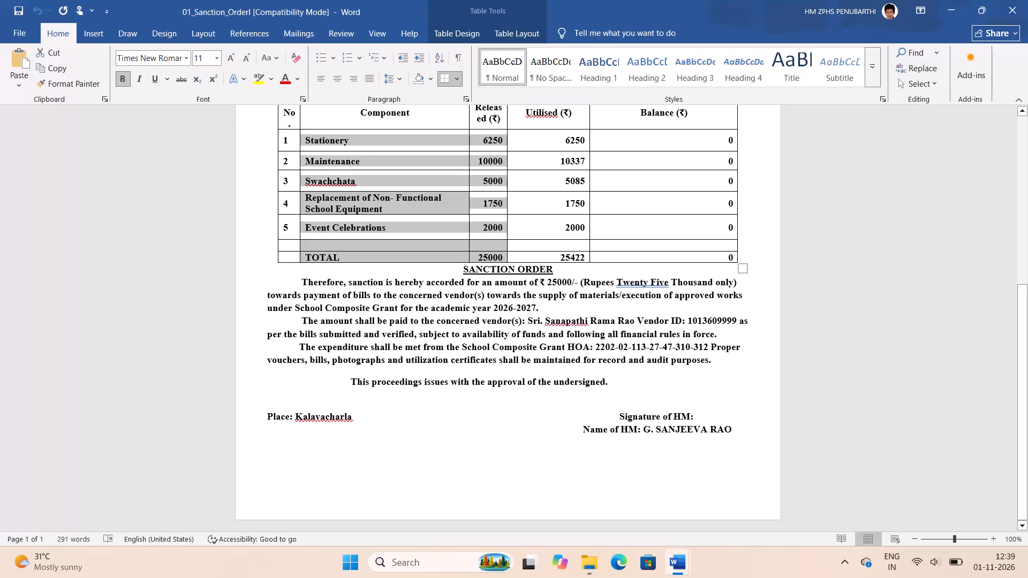
# Copy the TOTAL label and released amount of 25000 from the sanction order into the empty last row of the vendor letter's table.
pyautogui.click(905, 476)
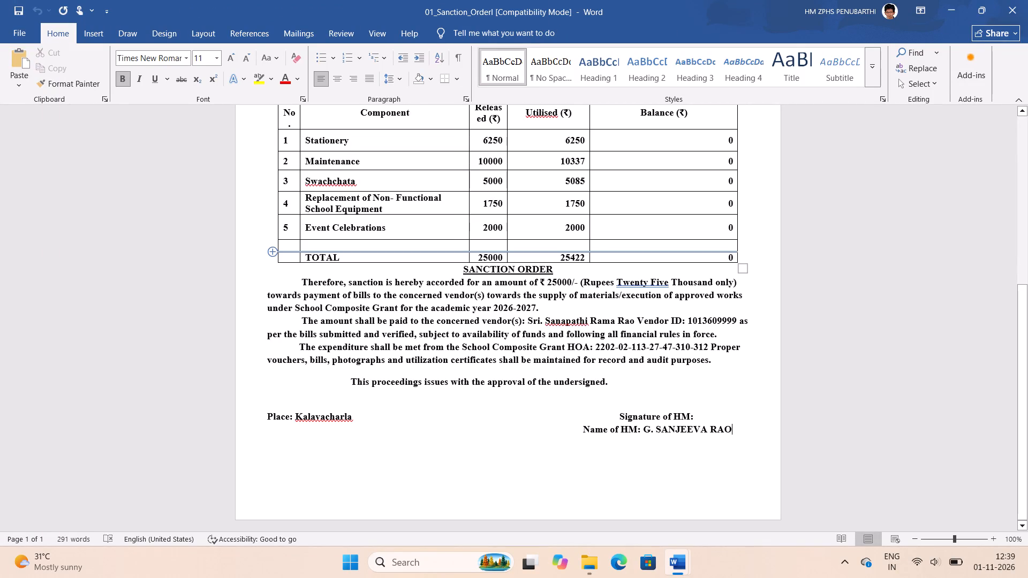
pyautogui.moveTo(308, 260); pyautogui.dragTo(522, 267)
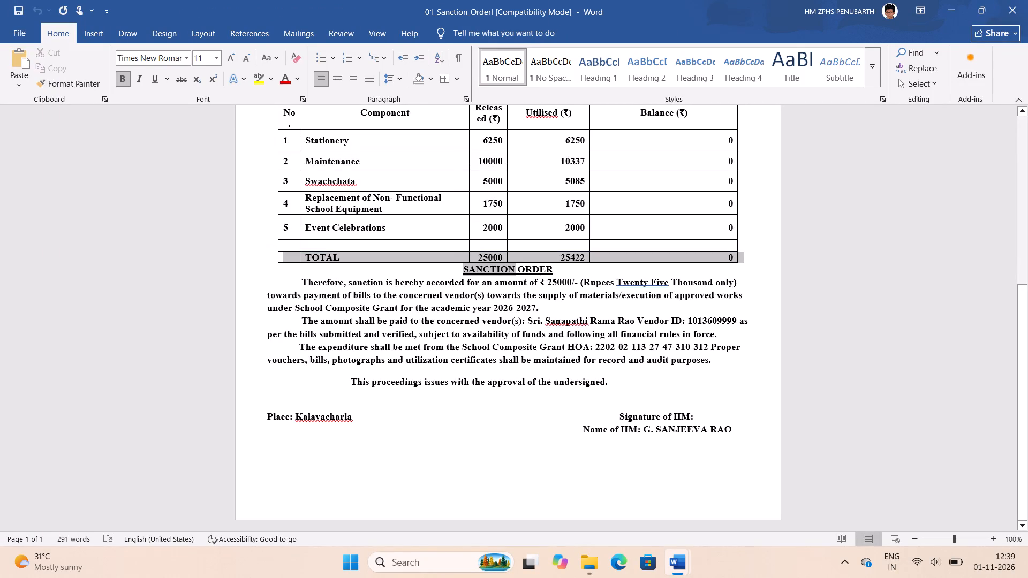
pyautogui.moveTo(522, 267); pyautogui.dragTo(548, 252)
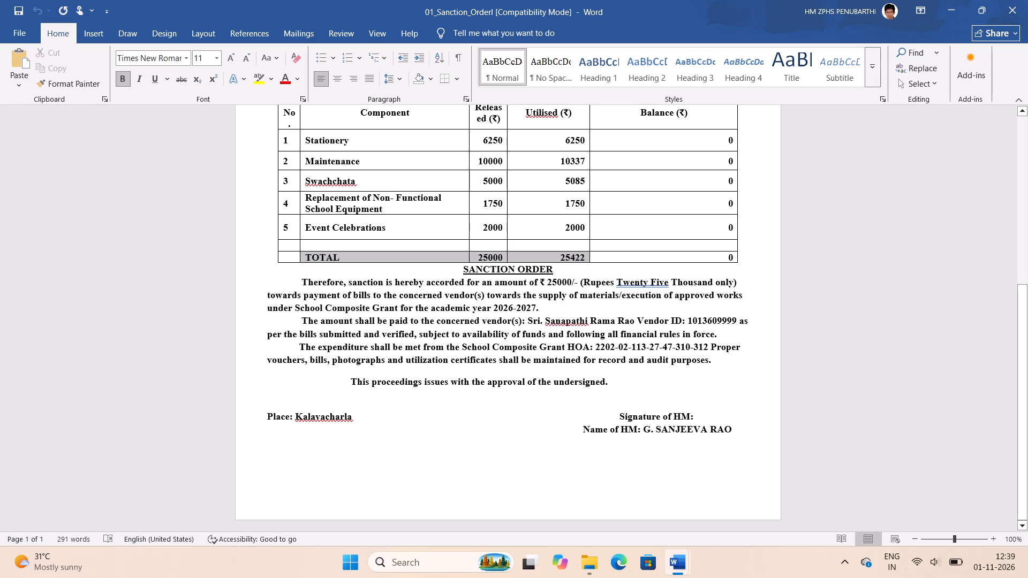
pyautogui.moveTo(548, 252); pyautogui.dragTo(503, 253)
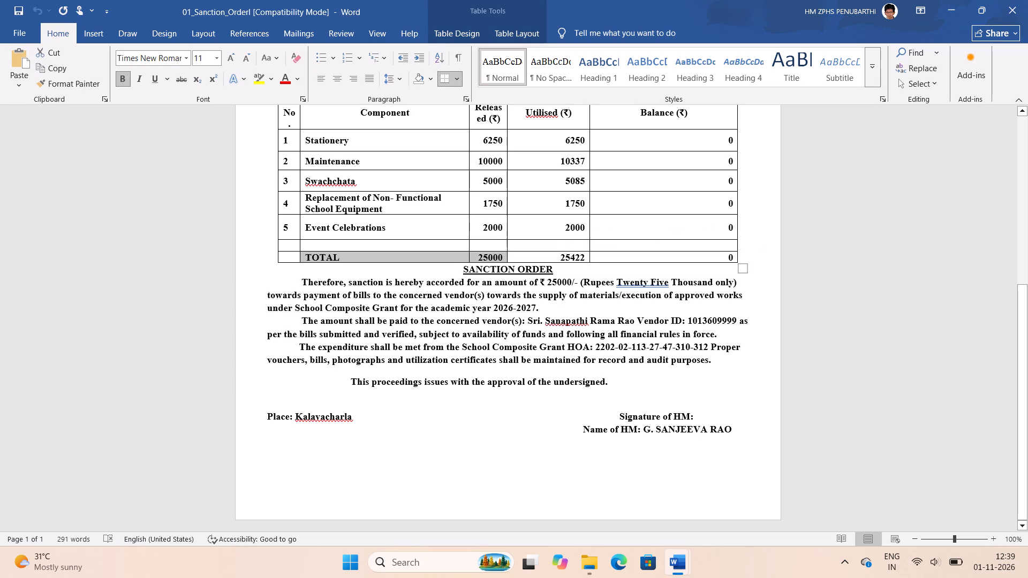
pyautogui.hotkey('ctrl', 'c')
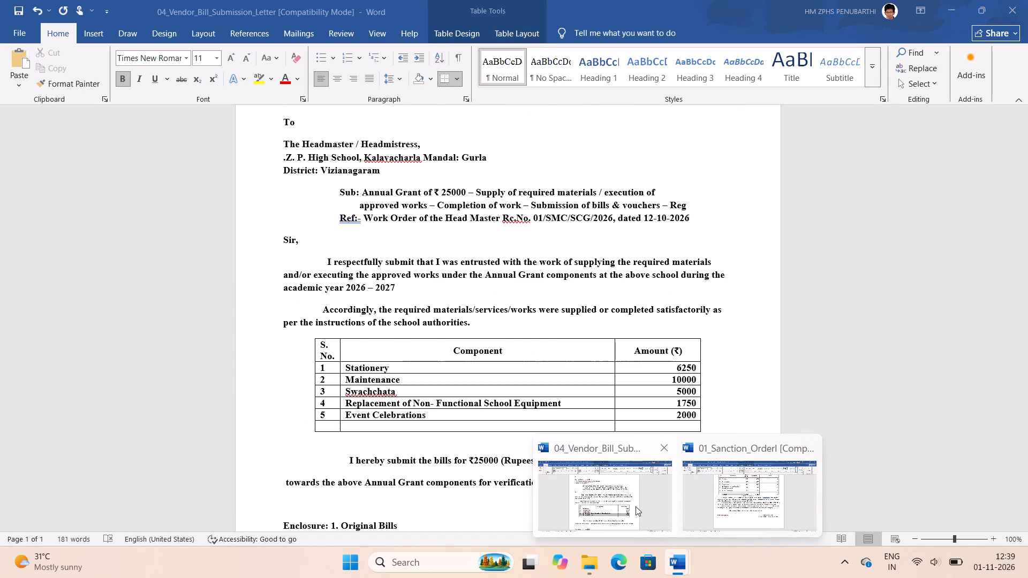
pyautogui.click(636, 506)
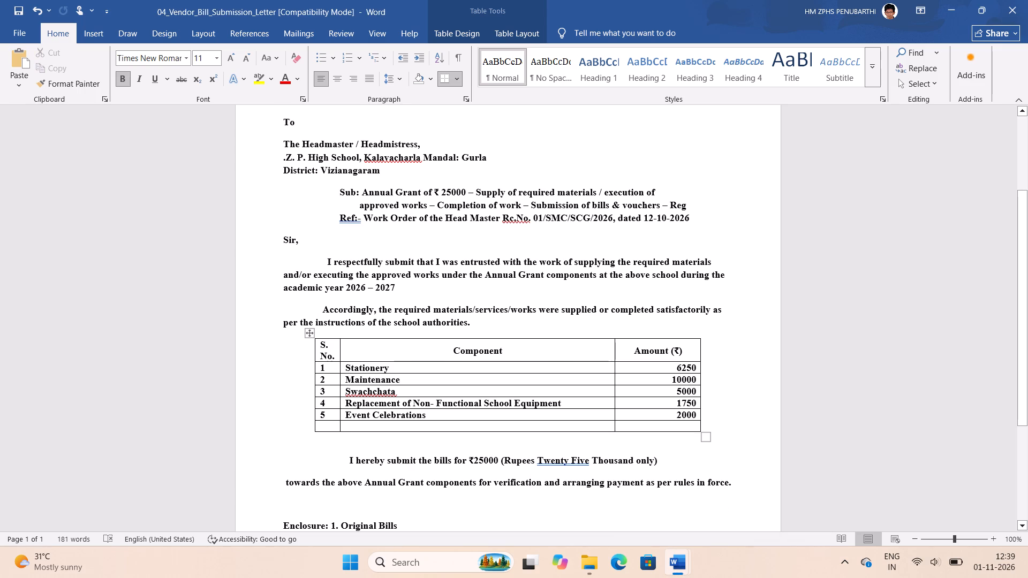
pyautogui.moveTo(498, 433); pyautogui.dragTo(591, 423)
pyautogui.hotkey('ctrl', 'v')
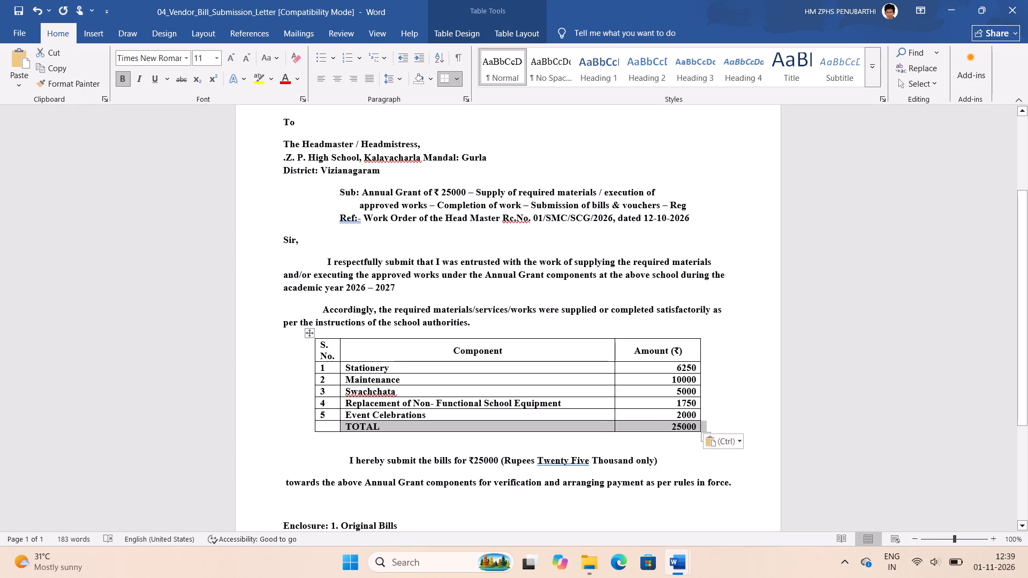
# Copy the vendor's name with its Sri. title from the sanction order over the vendor letter's dotted Vendor Name blank, keeping Vendor ID on its own line.
pyautogui.click(738, 390)
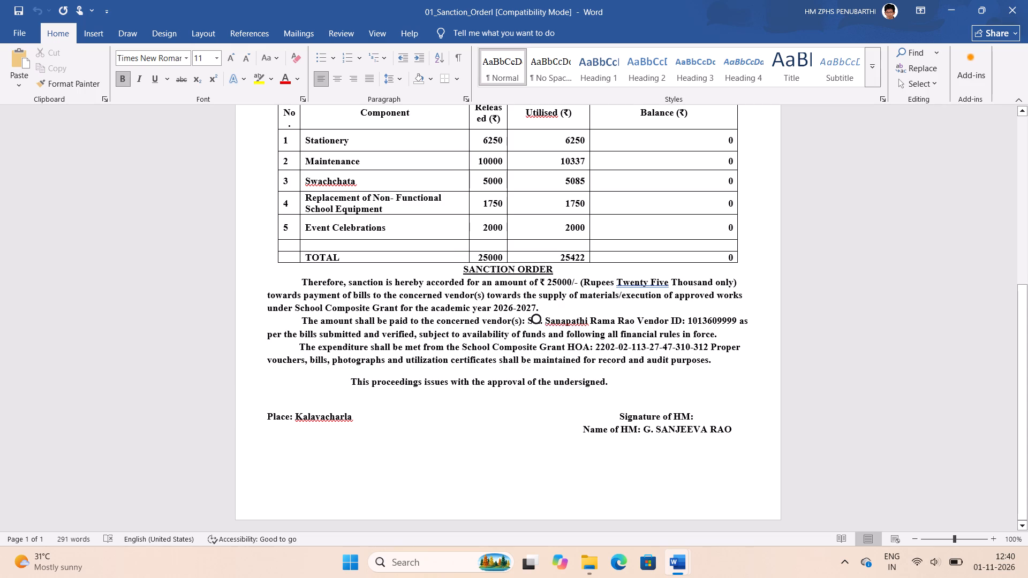
pyautogui.doubleClick(513, 561)
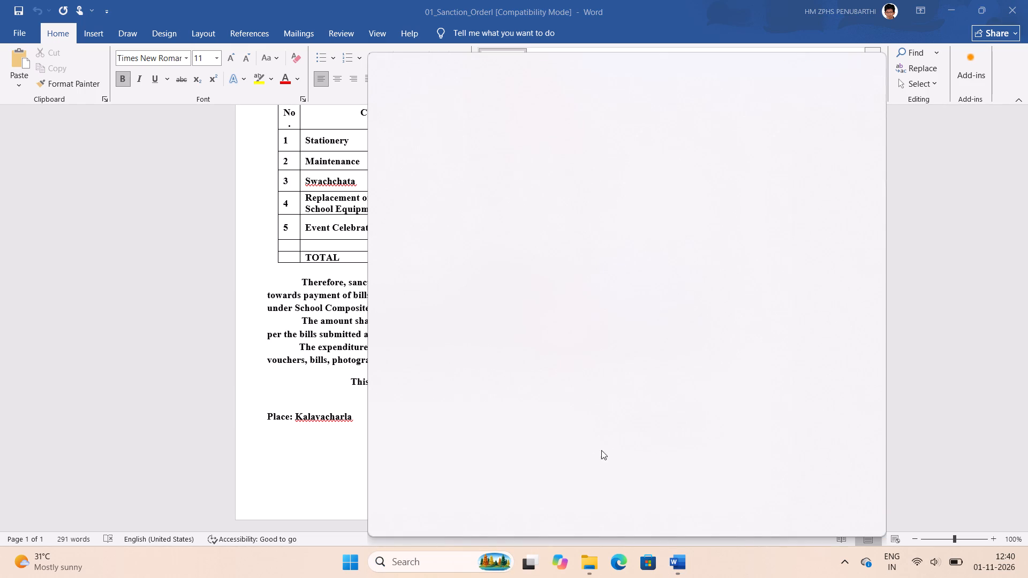
pyautogui.click(991, 206)
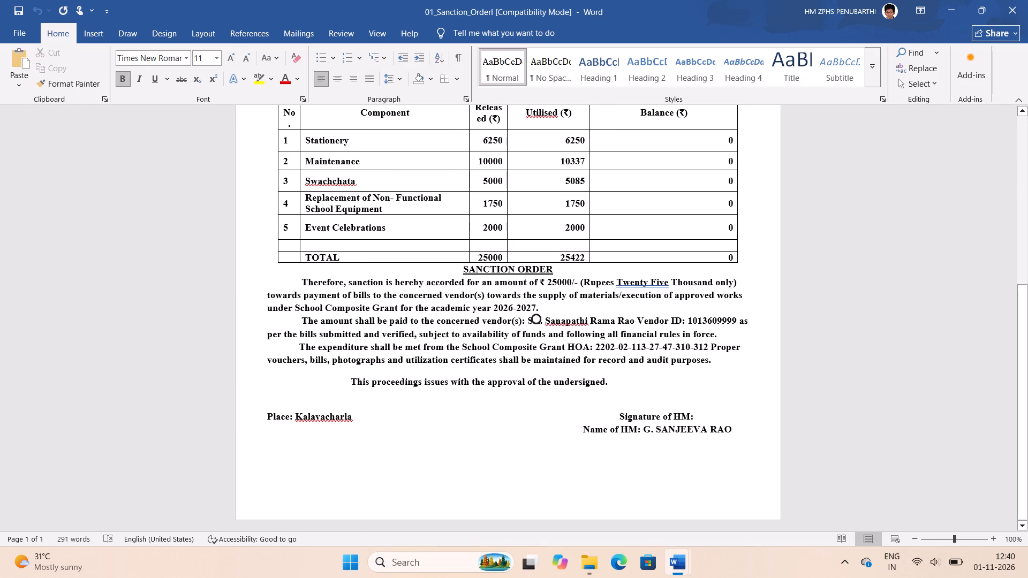
pyautogui.click(545, 323)
pyautogui.moveTo(526, 321); pyautogui.dragTo(599, 320)
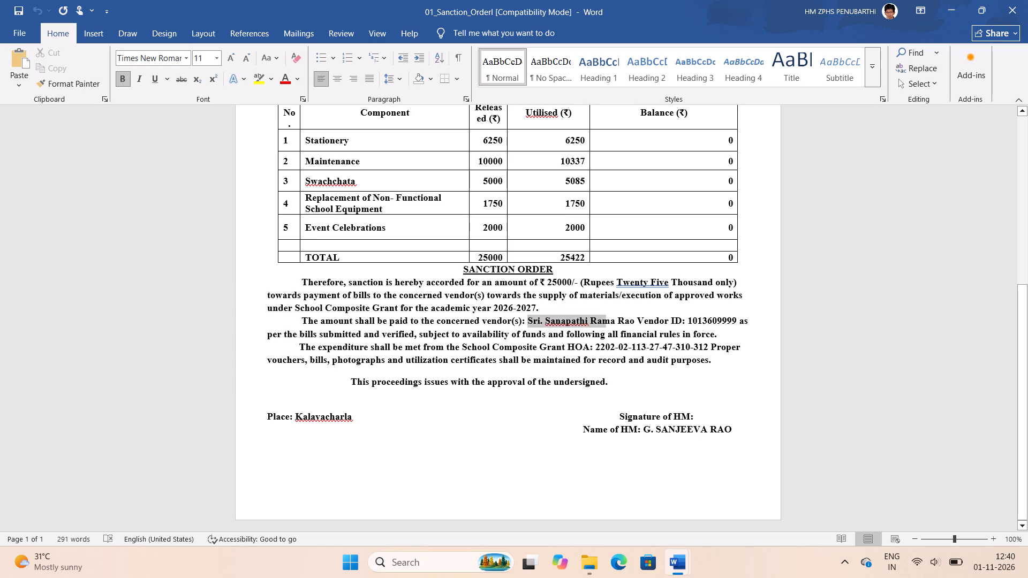
pyautogui.moveTo(599, 320); pyautogui.dragTo(628, 318)
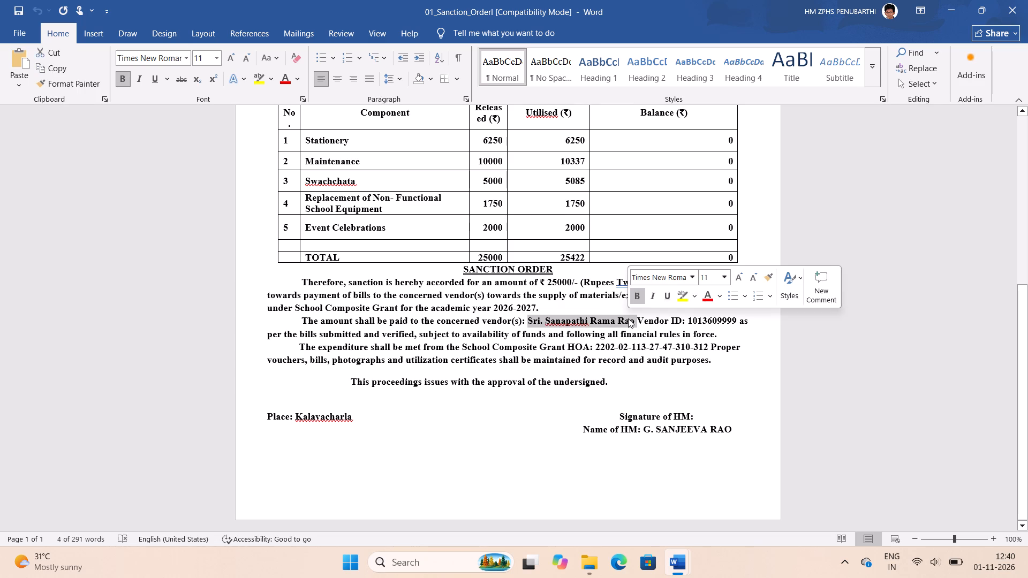
pyautogui.hotkey('ctrl', 'c')
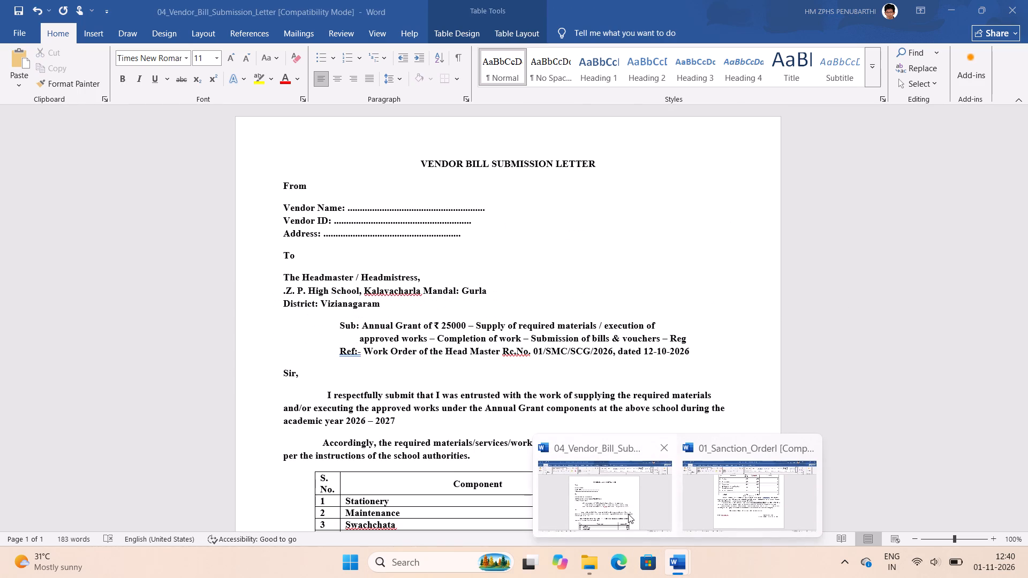
pyautogui.click(628, 514)
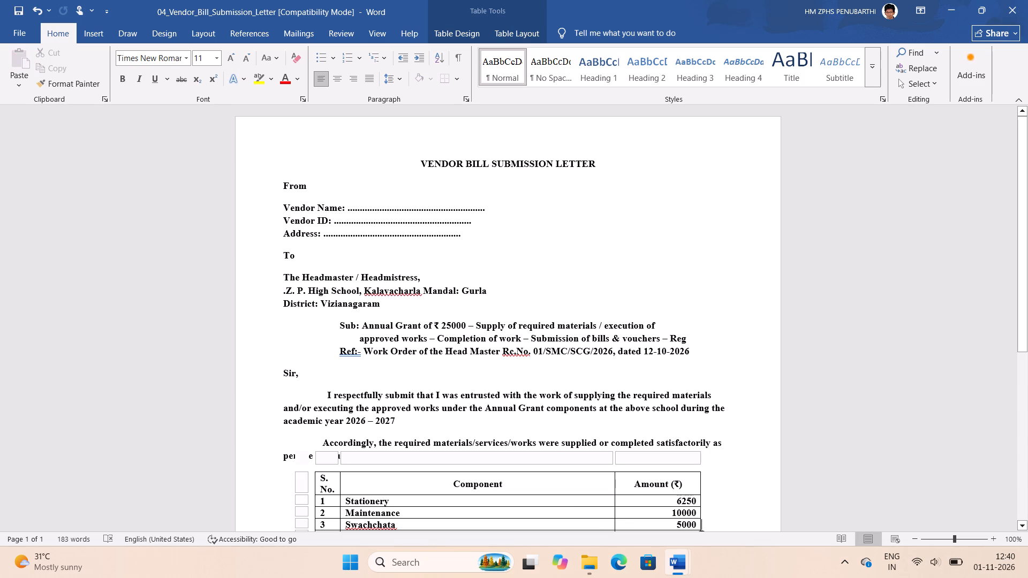
pyautogui.moveTo(349, 208); pyautogui.dragTo(474, 214)
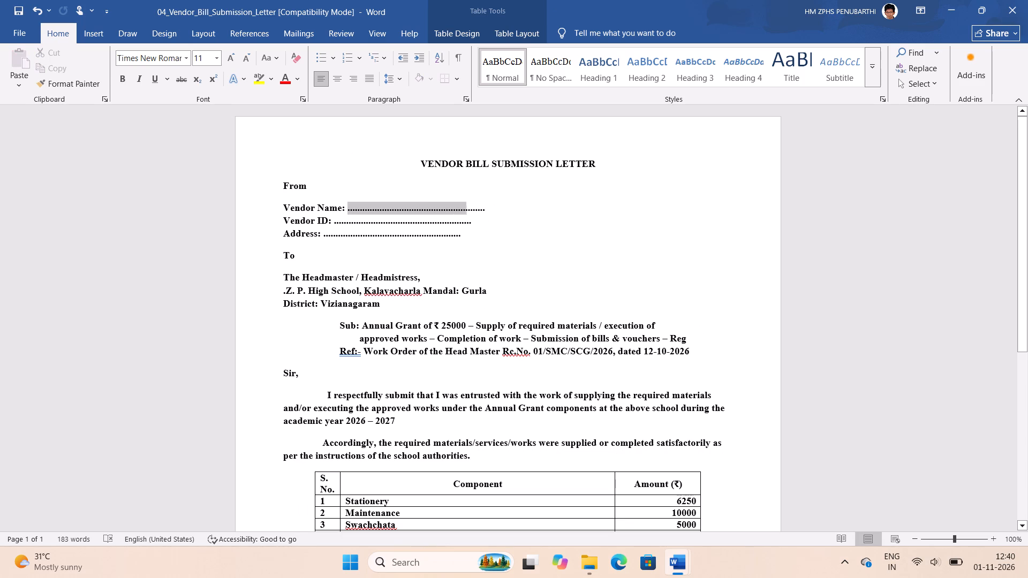
pyautogui.moveTo(474, 214); pyautogui.dragTo(495, 205)
pyautogui.hotkey('ctrl', 'v')
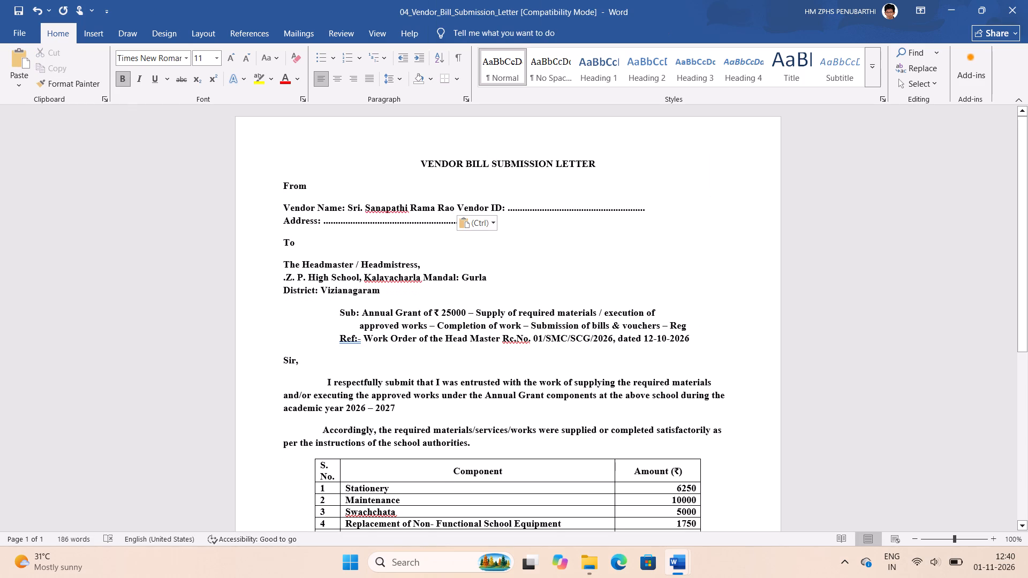
pyautogui.press('Return')
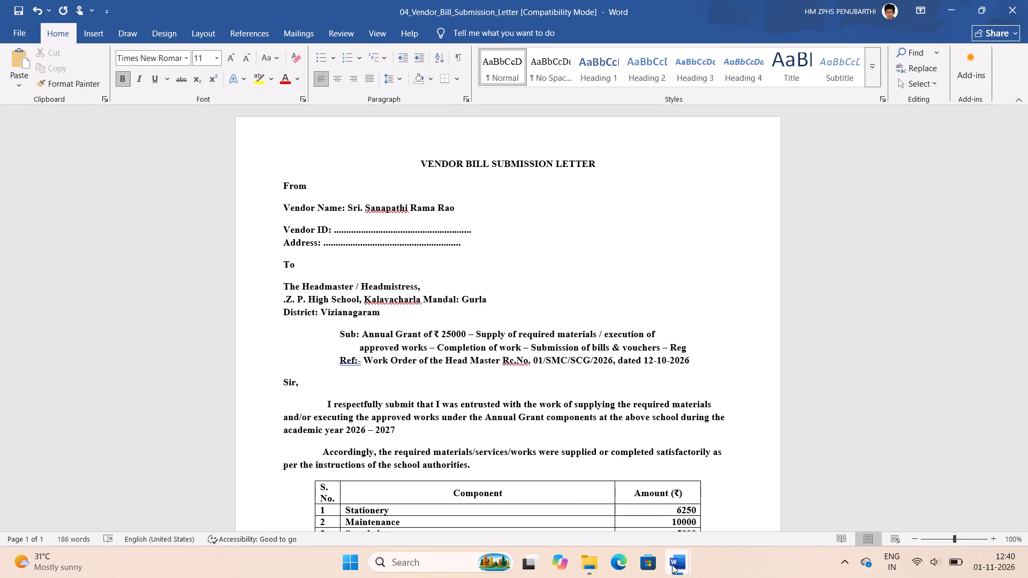
# Copy the vendor ID number from the sanction order's payment paragraph over the dotted Vendor ID blank in the vendor letter.
pyautogui.click(706, 516)
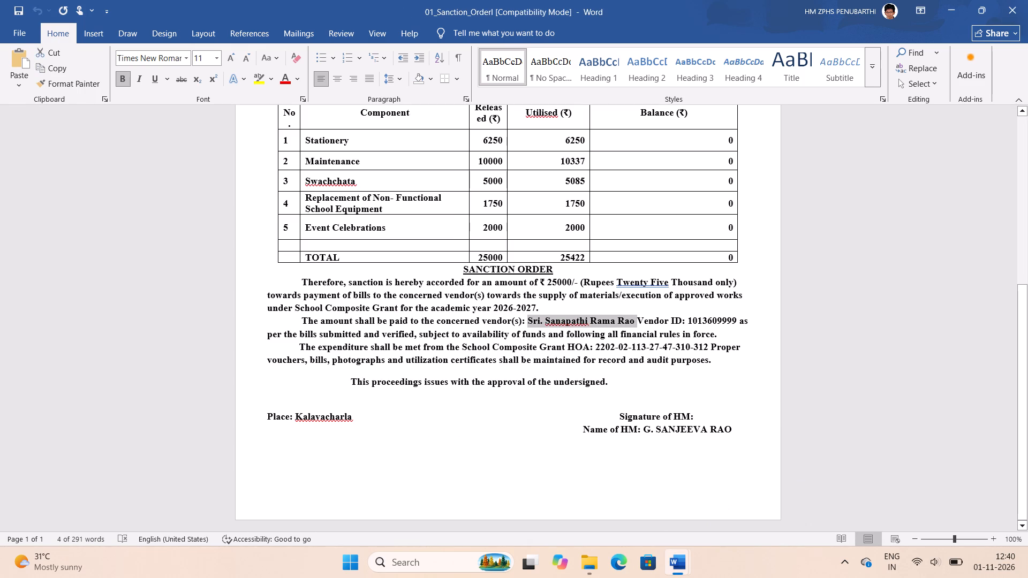
pyautogui.moveTo(688, 321); pyautogui.dragTo(737, 324)
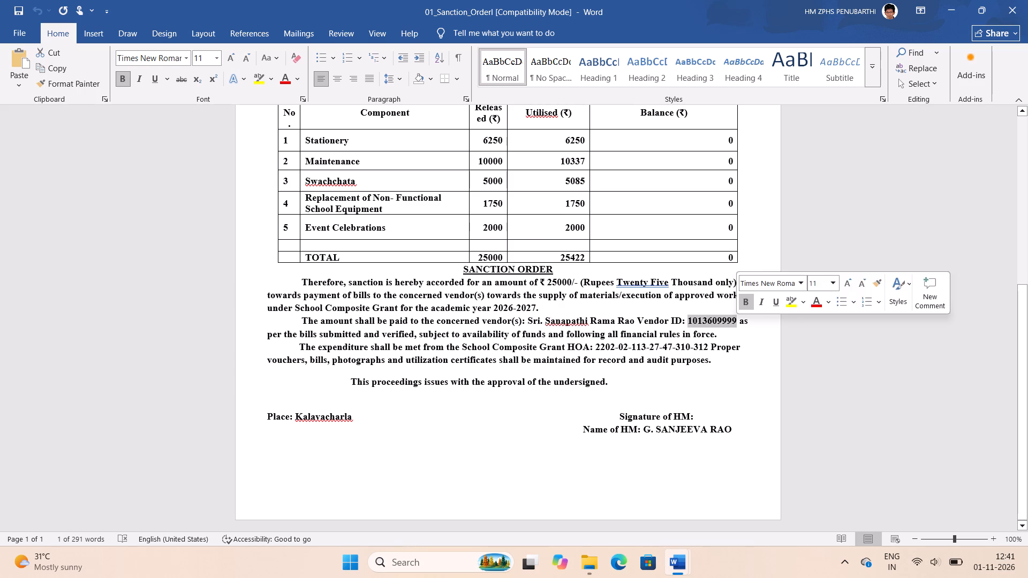
pyautogui.hotkey('ctrl', 'c')
pyautogui.keyDown('ctrl'); pyautogui.click(737, 324); pyautogui.keyUp('ctrl')
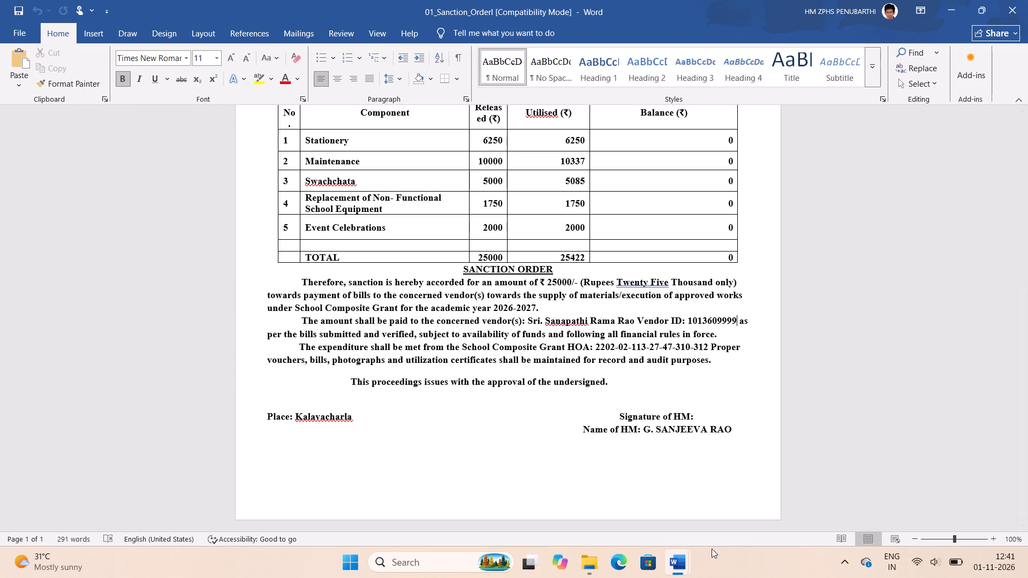
pyautogui.click(623, 491)
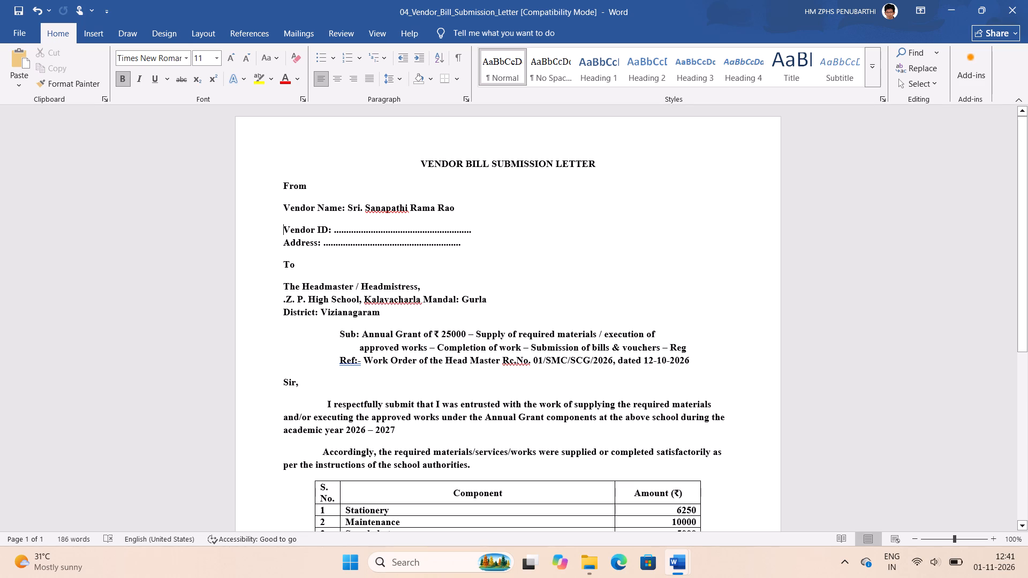
pyautogui.moveTo(334, 229); pyautogui.dragTo(472, 232)
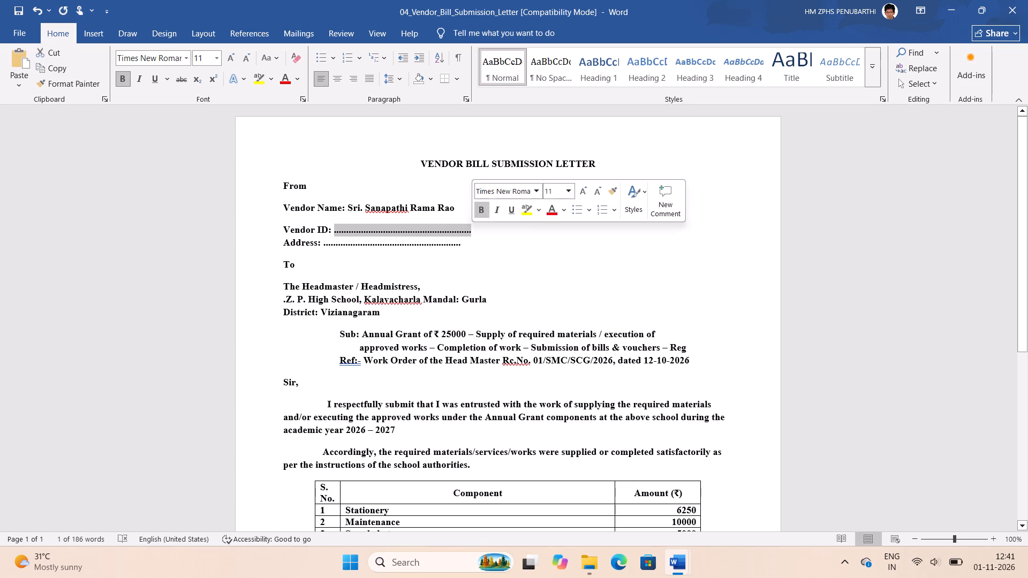
pyautogui.hotkey('ctrl', 'v')
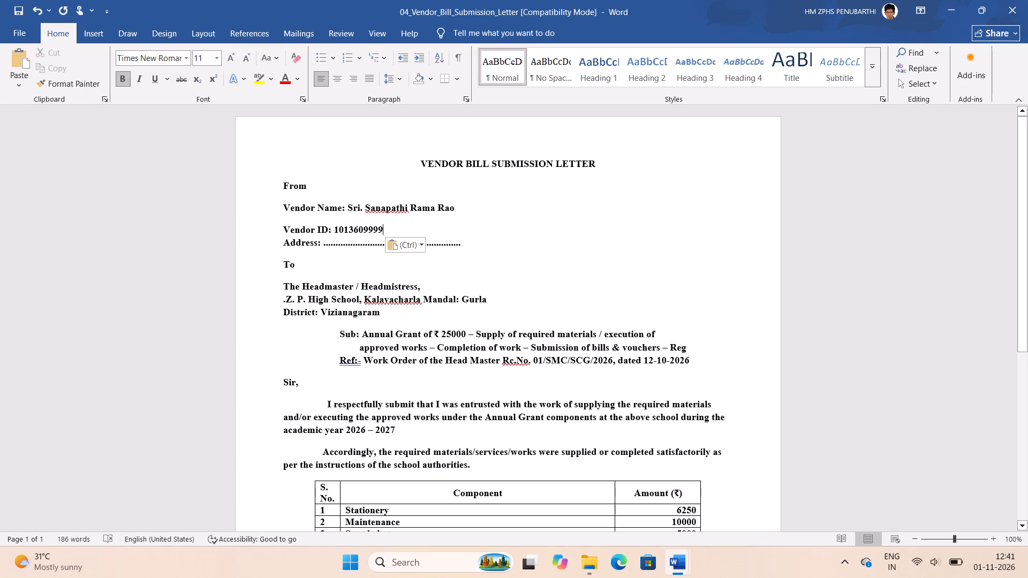
# Replace the dotted Address blank in the vendor letter's From block with Kalavacharla.
pyautogui.moveTo(324, 245); pyautogui.dragTo(464, 238)
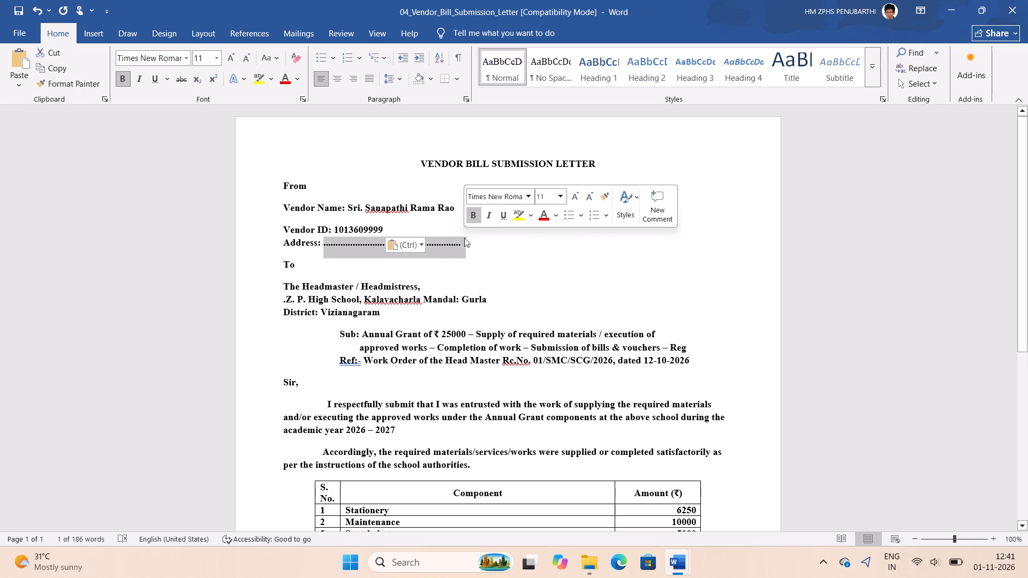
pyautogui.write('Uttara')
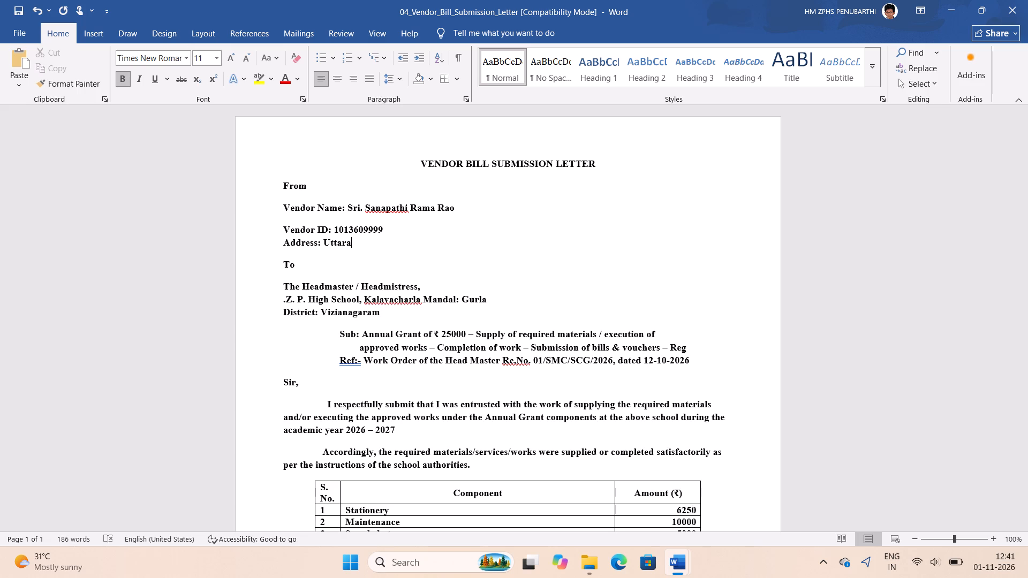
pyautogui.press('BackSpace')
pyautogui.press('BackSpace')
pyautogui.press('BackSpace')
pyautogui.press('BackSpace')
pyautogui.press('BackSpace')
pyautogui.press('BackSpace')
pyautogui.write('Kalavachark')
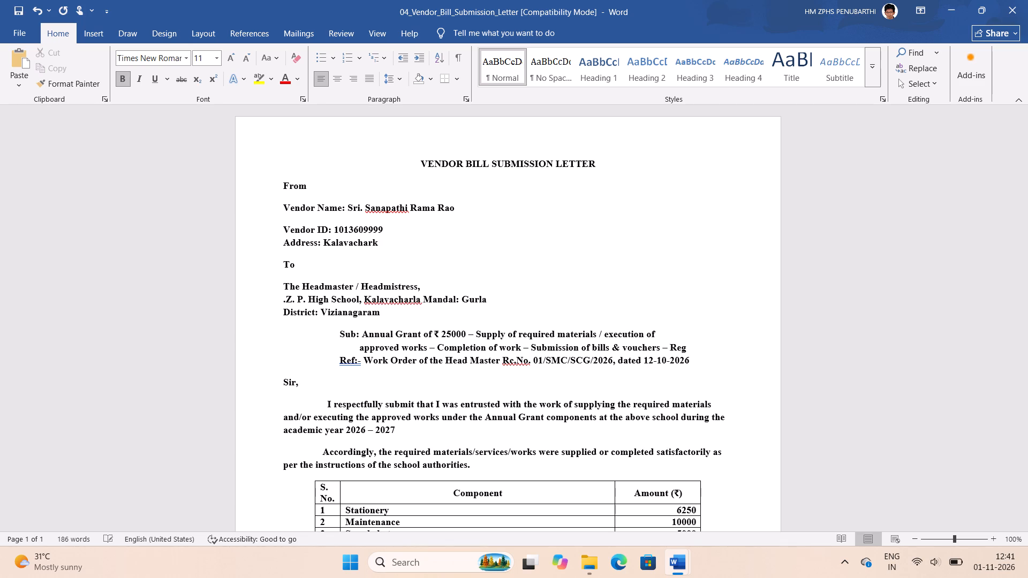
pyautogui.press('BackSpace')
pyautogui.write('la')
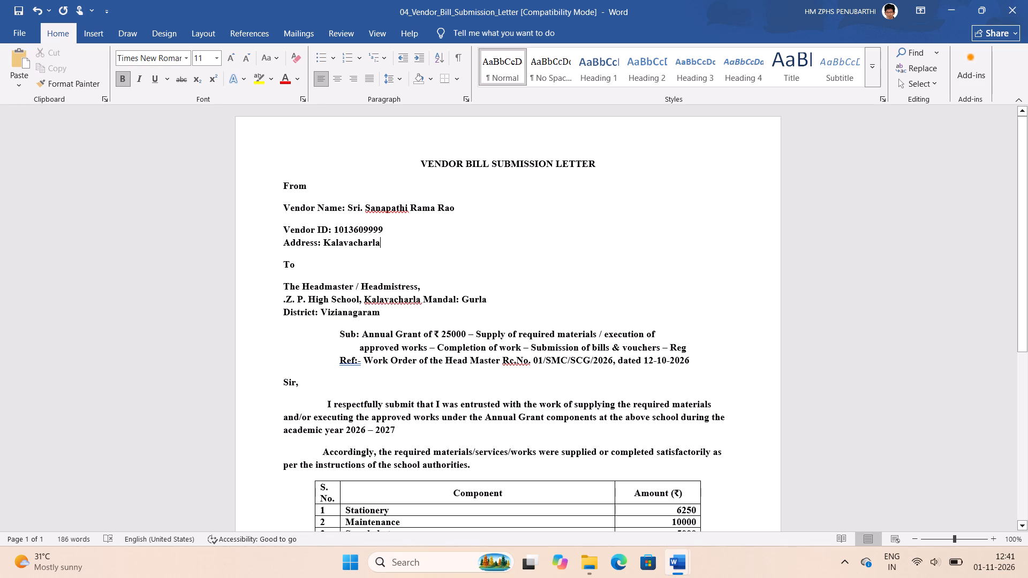
# Add a comma after Kalavacharla in the vendor letter's school line, before Mandal: Gurla.
pyautogui.click(421, 301)
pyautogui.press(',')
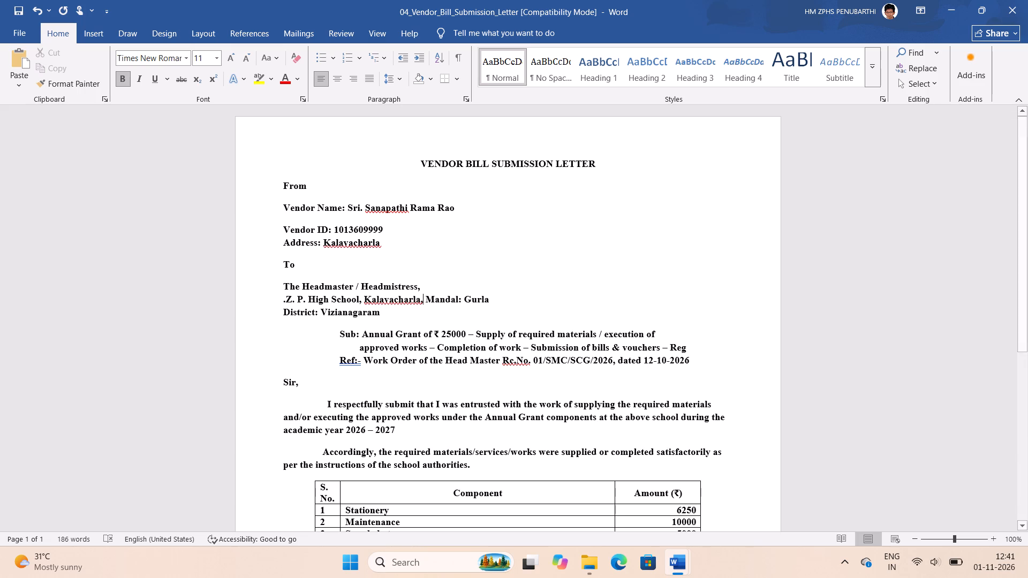
pyautogui.click(538, 277)
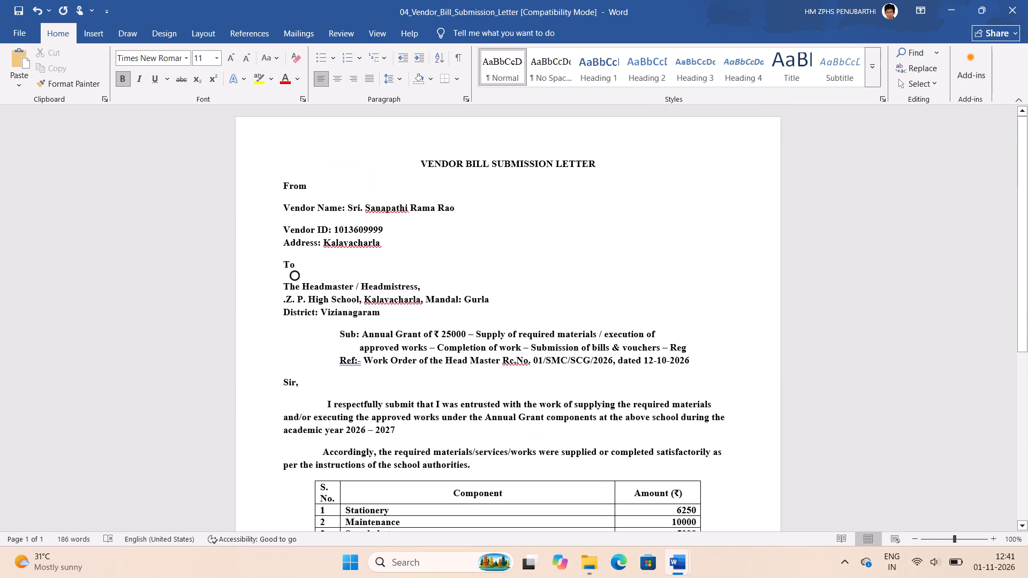
# Save the vendor bill submission letter and close it.
pyautogui.click(16, 11)
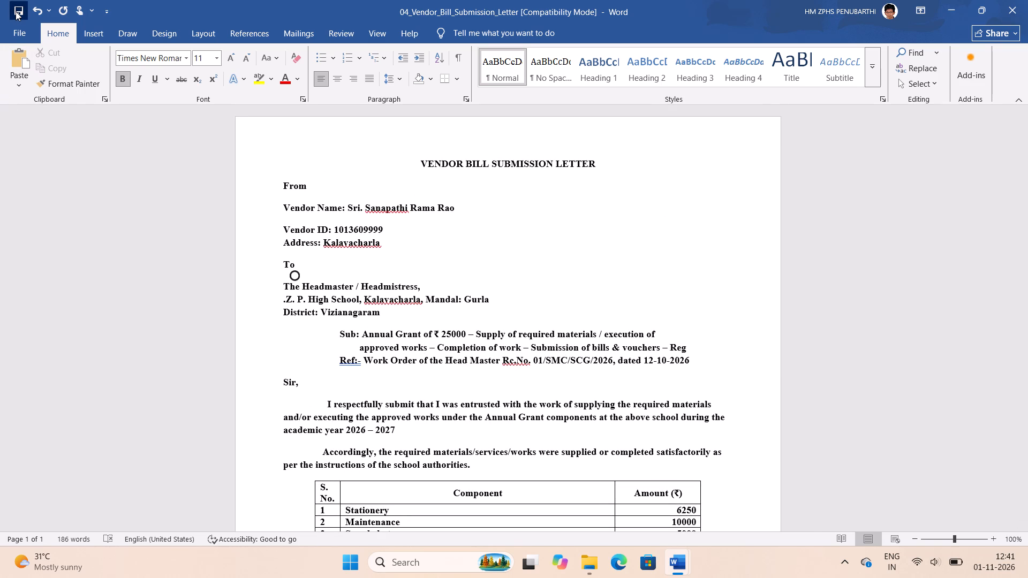
pyautogui.click(16, 11)
pyautogui.click(1010, 6)
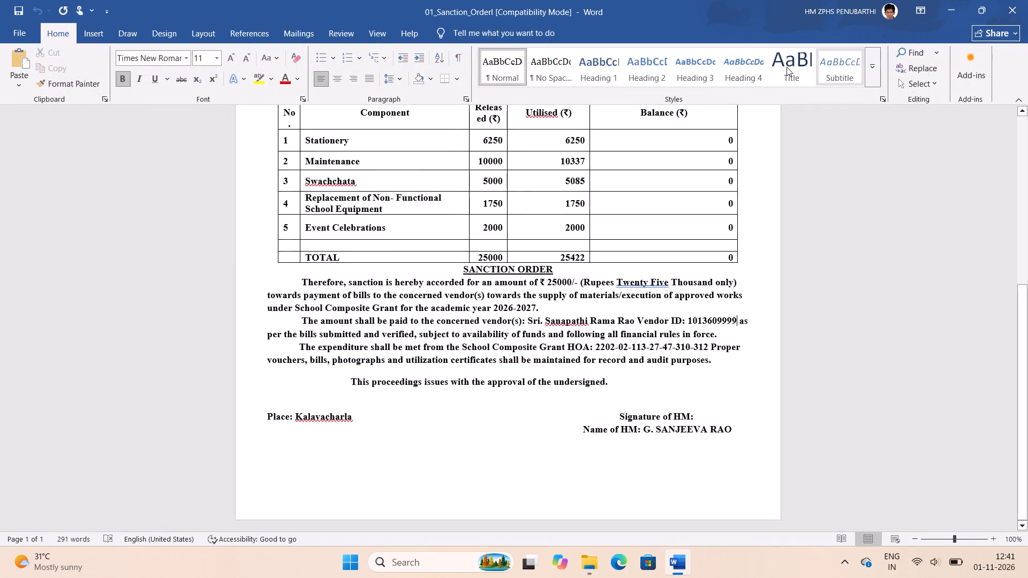
# Open 05_Bills_Consolidation_Statementl from the folder, replace the place after "School Name: ZPHS," with KALAVACHARLA, and save the document.
pyautogui.click(949, 10)
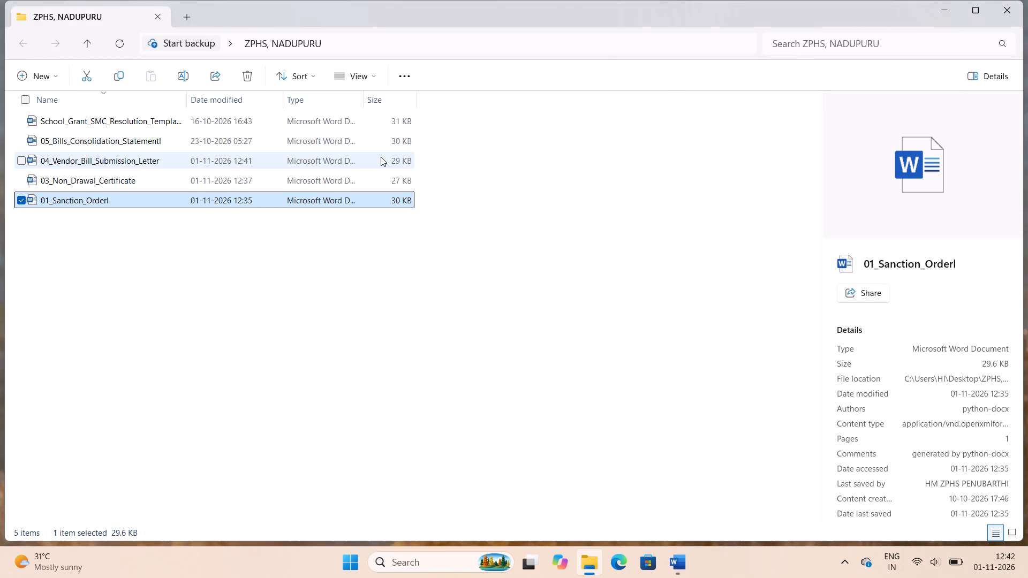
pyautogui.doubleClick(177, 141)
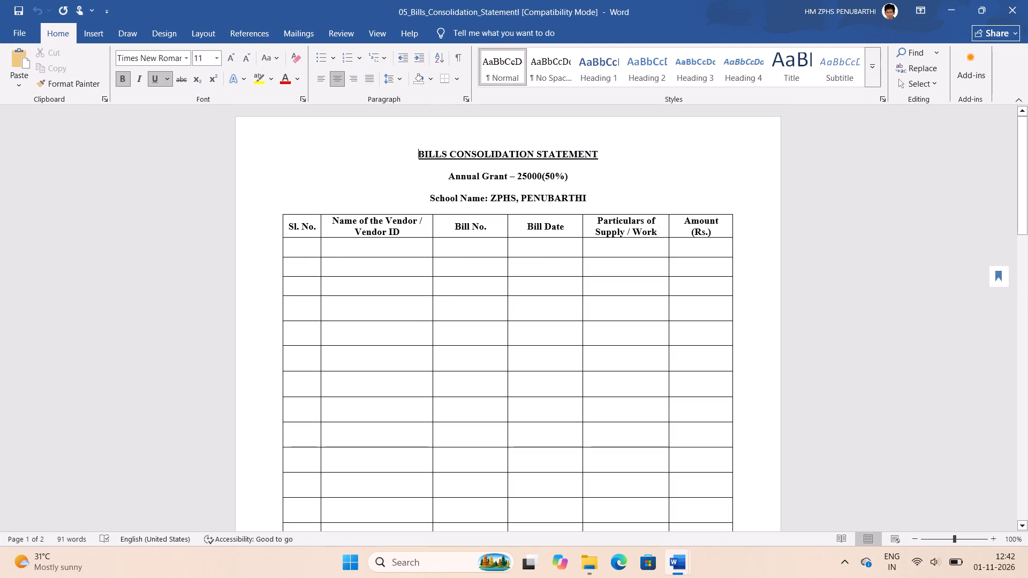
pyautogui.moveTo(587, 200); pyautogui.dragTo(528, 200)
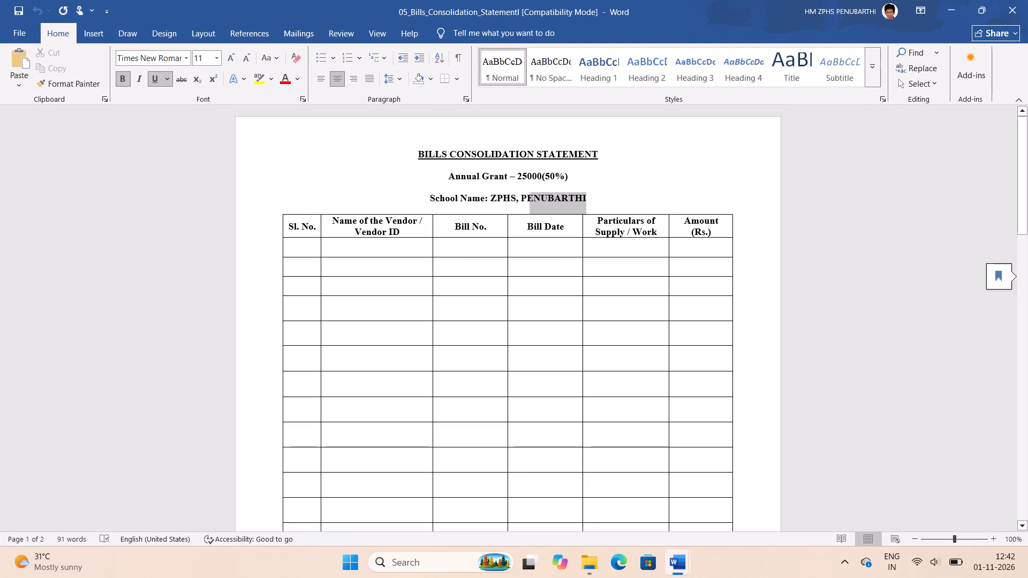
pyautogui.moveTo(528, 200); pyautogui.dragTo(523, 197)
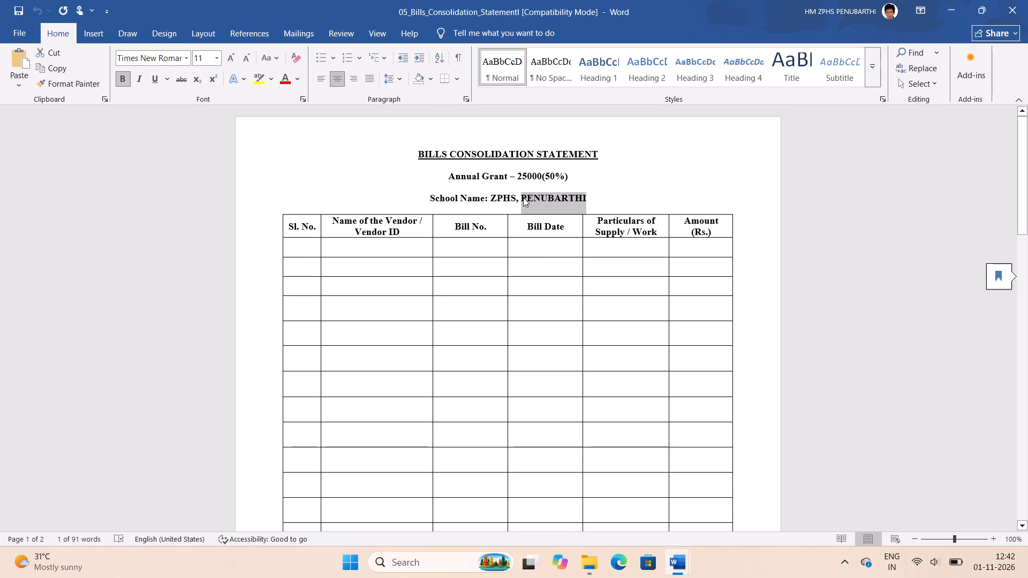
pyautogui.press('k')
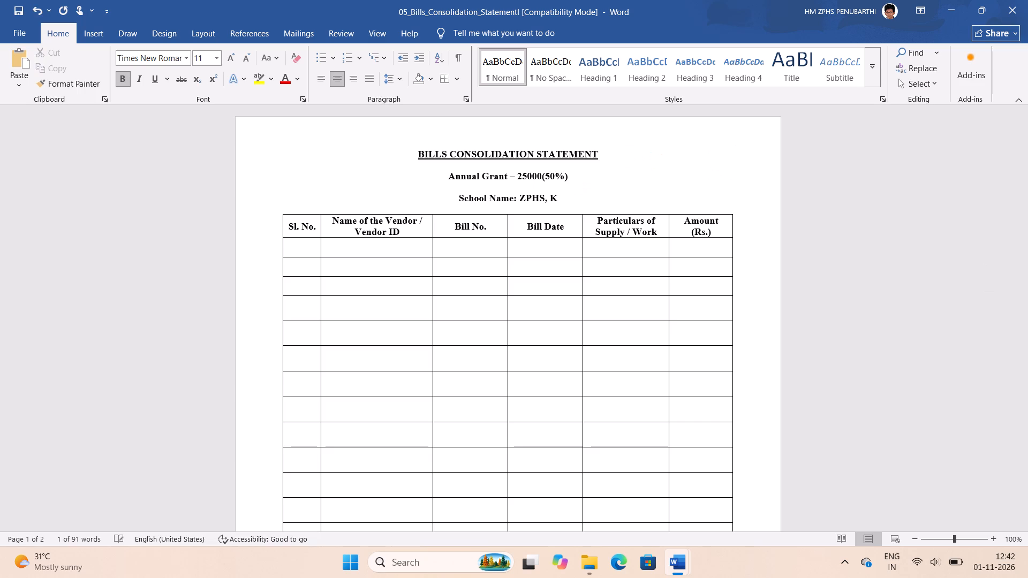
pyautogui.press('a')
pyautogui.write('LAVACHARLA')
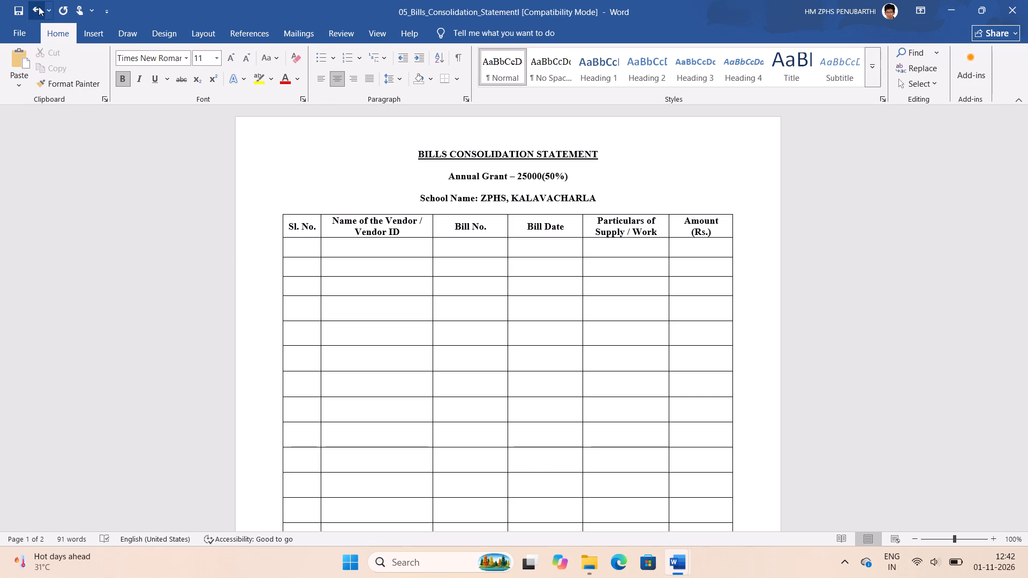
pyautogui.click(21, 7)
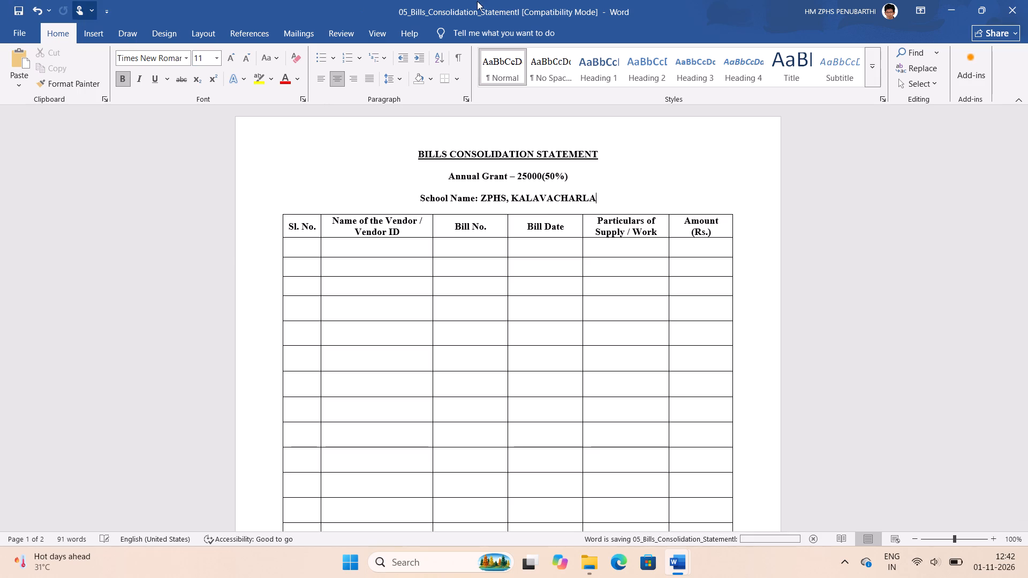
# Close the bills consolidation statement.
pyautogui.click(1018, 7)
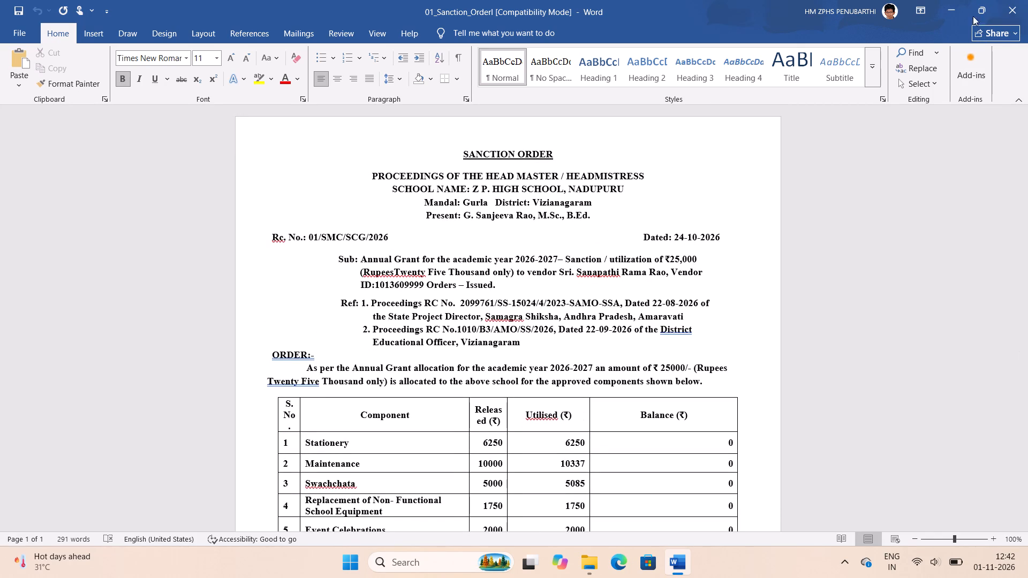
# Open School_Grant_SMC_Resolution_Template from the ZPHS, NADUPURU folder, check its school name details, and close it.
pyautogui.click(949, 18)
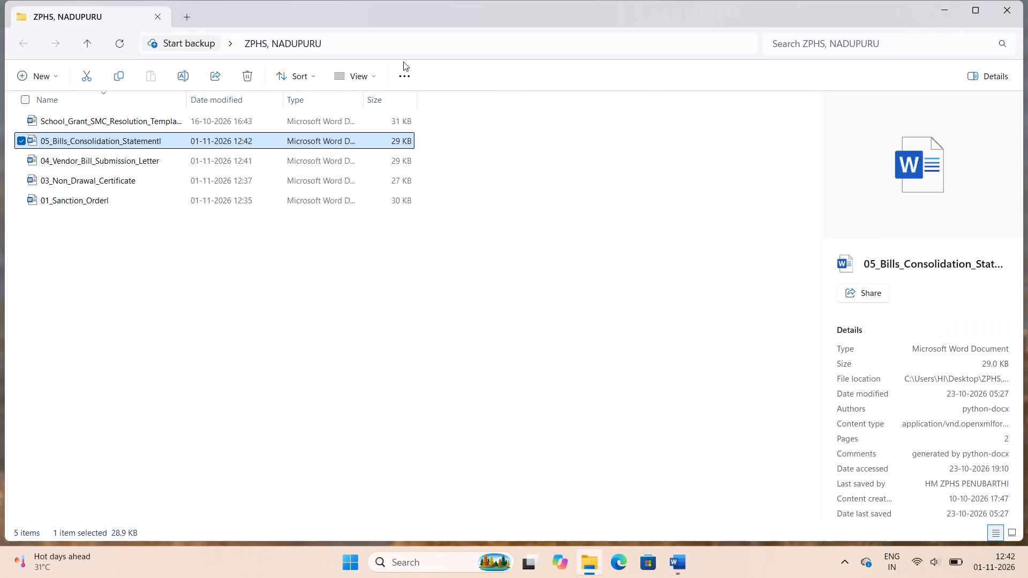
pyautogui.doubleClick(155, 118)
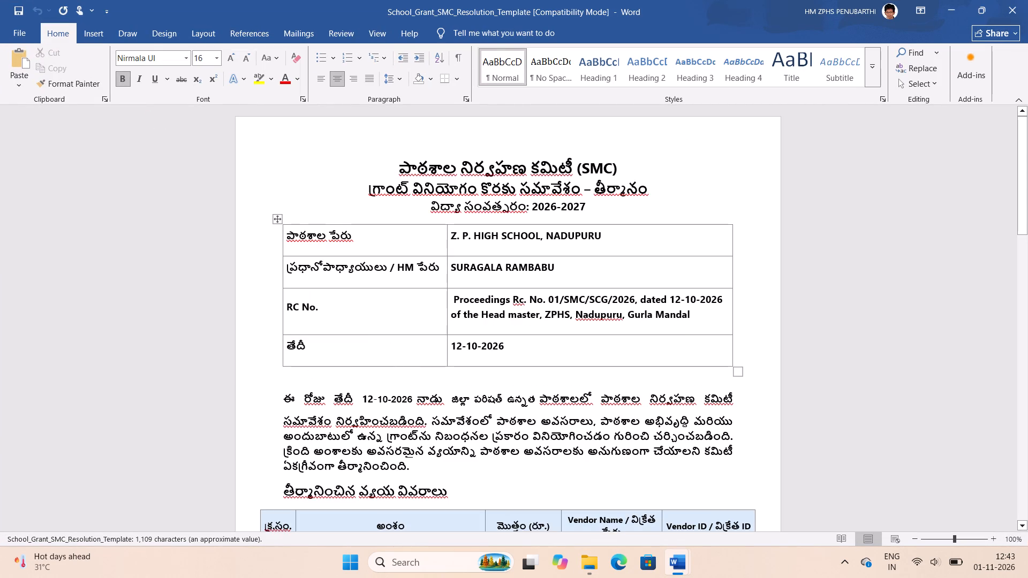
pyautogui.moveTo(603, 233); pyautogui.dragTo(548, 239)
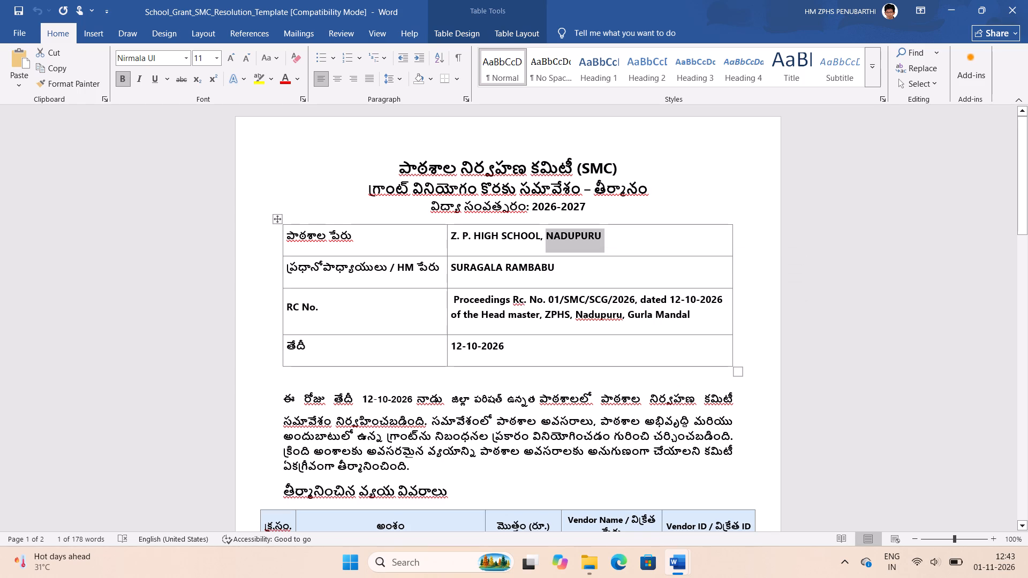
pyautogui.click(823, 192)
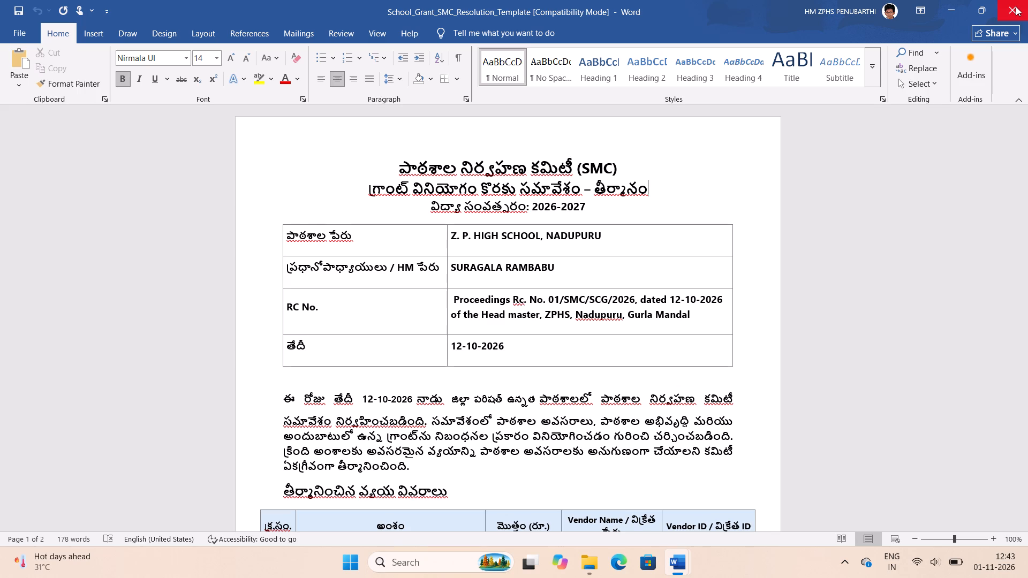
pyautogui.click(1016, 6)
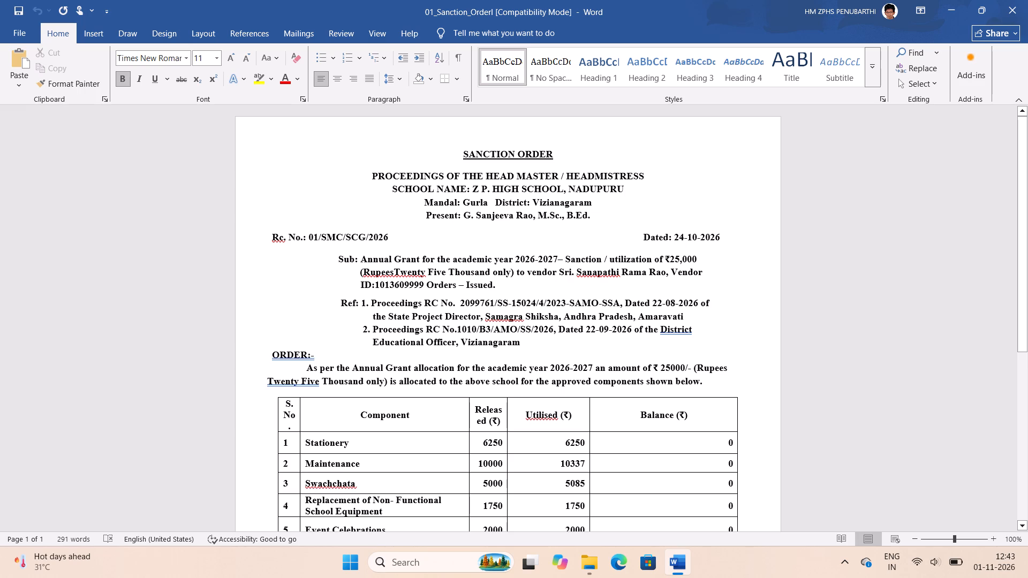
# Change the sanction order's Rc. No. to Spl/01/2026 and save the document.
pyautogui.moveTo(308, 235); pyautogui.dragTo(310, 235)
pyautogui.moveTo(310, 235); pyautogui.dragTo(365, 240)
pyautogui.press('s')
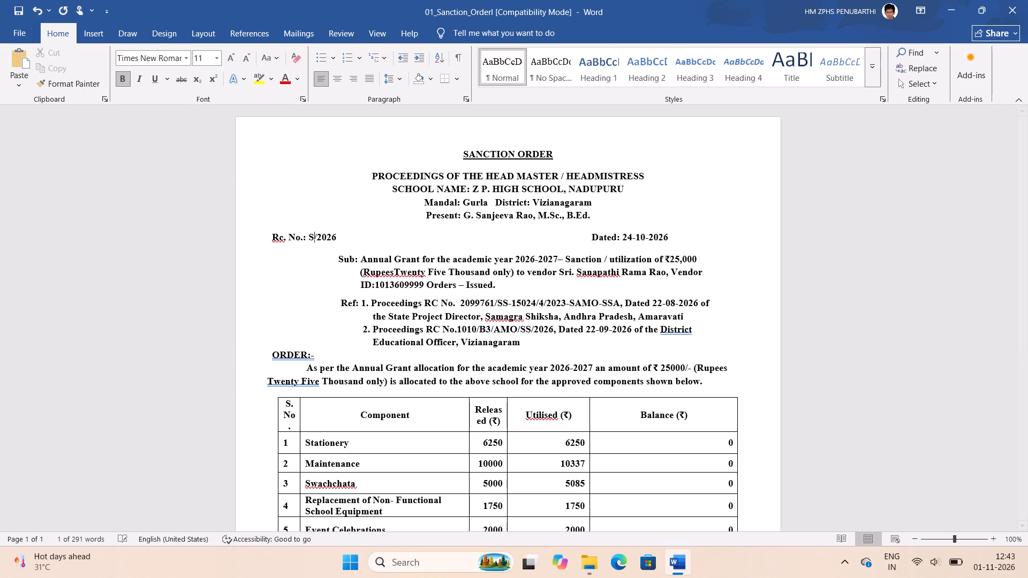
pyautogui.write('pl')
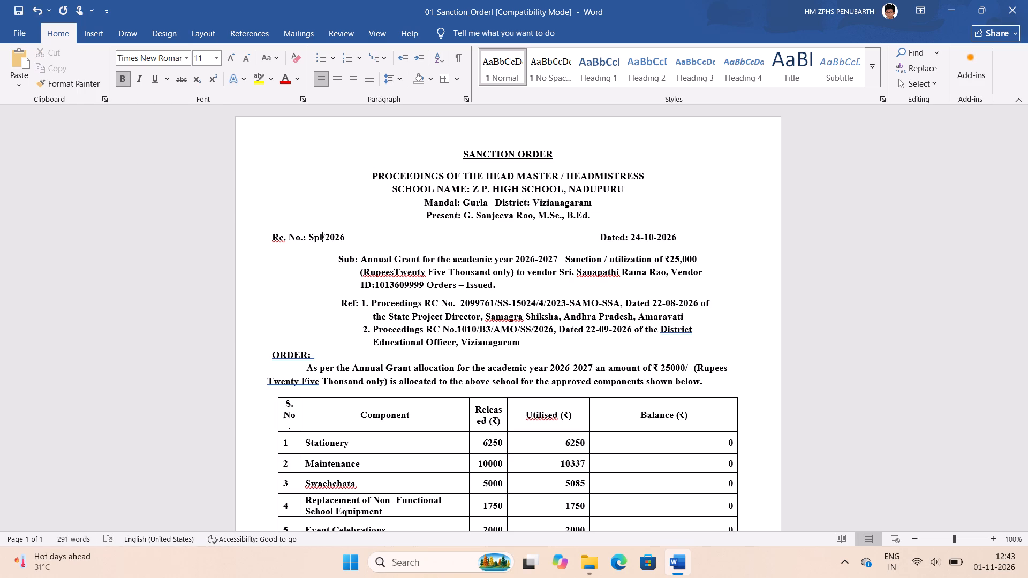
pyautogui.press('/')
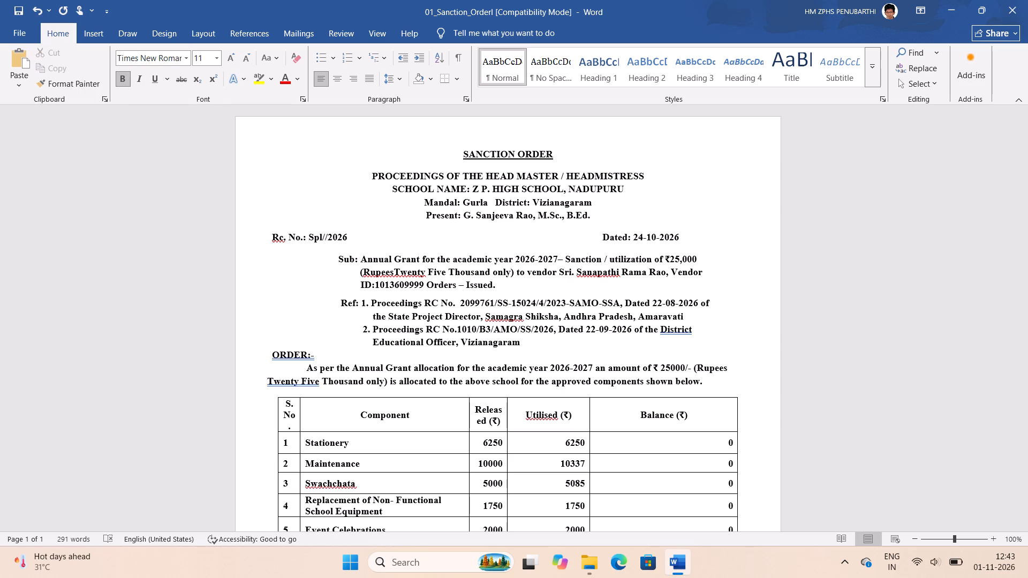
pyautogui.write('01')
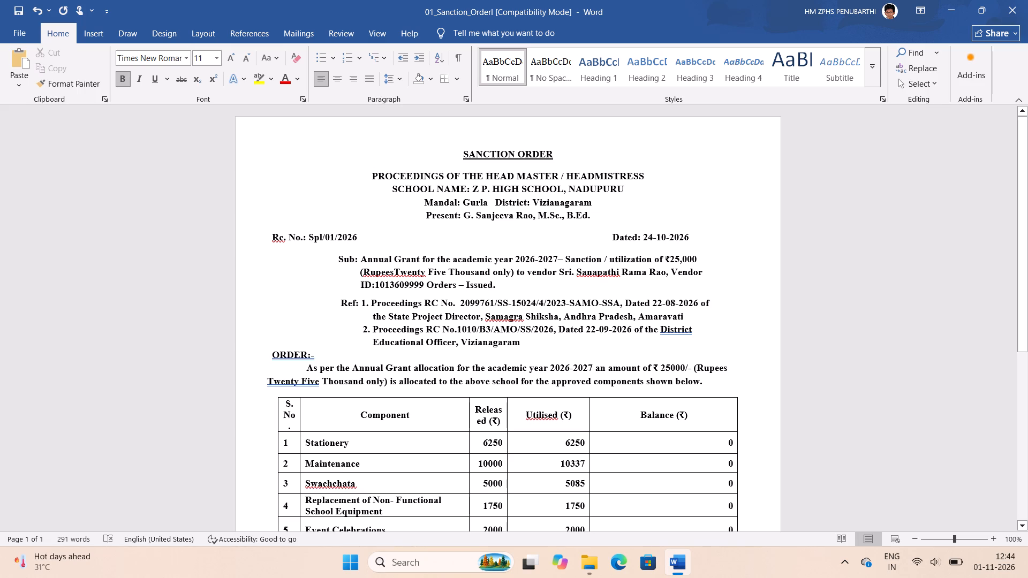
pyautogui.click(22, 9)
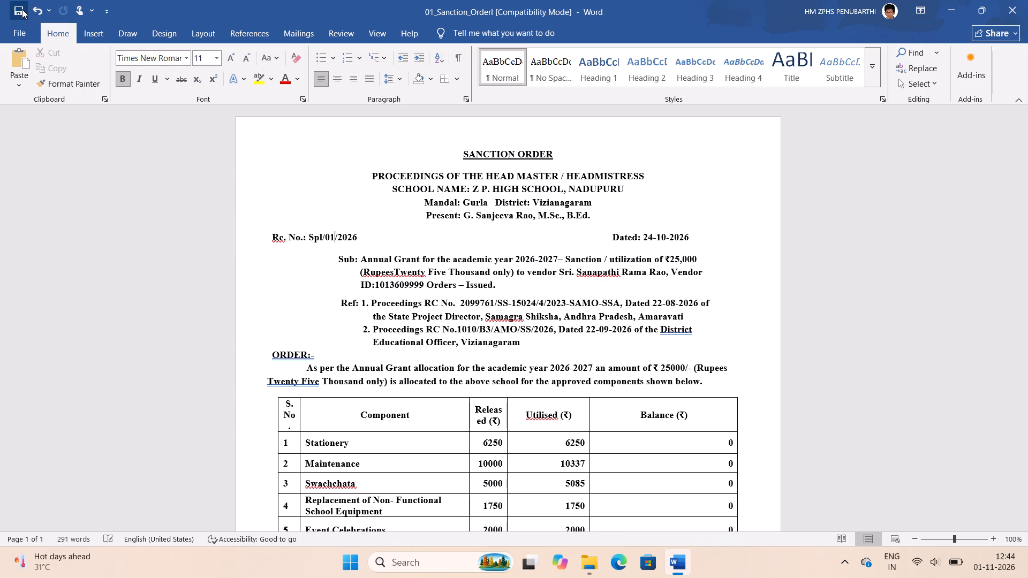
pyautogui.click(22, 9)
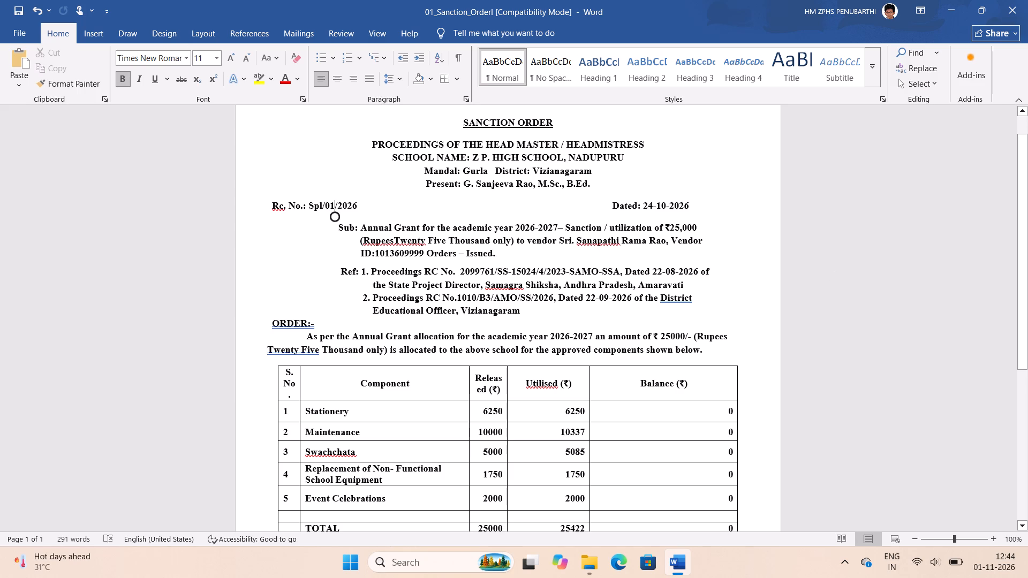
# Replace NADUPURU with KALAVACHARLA in the sanction order's School Name heading line.
pyautogui.moveTo(623, 159); pyautogui.dragTo(571, 162)
pyautogui.moveTo(571, 162); pyautogui.dragTo(570, 162)
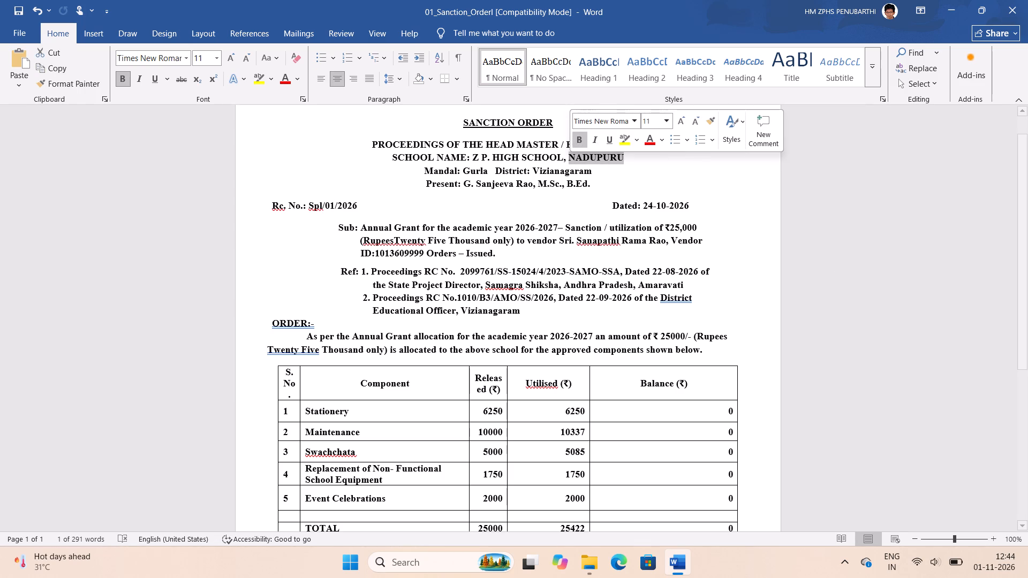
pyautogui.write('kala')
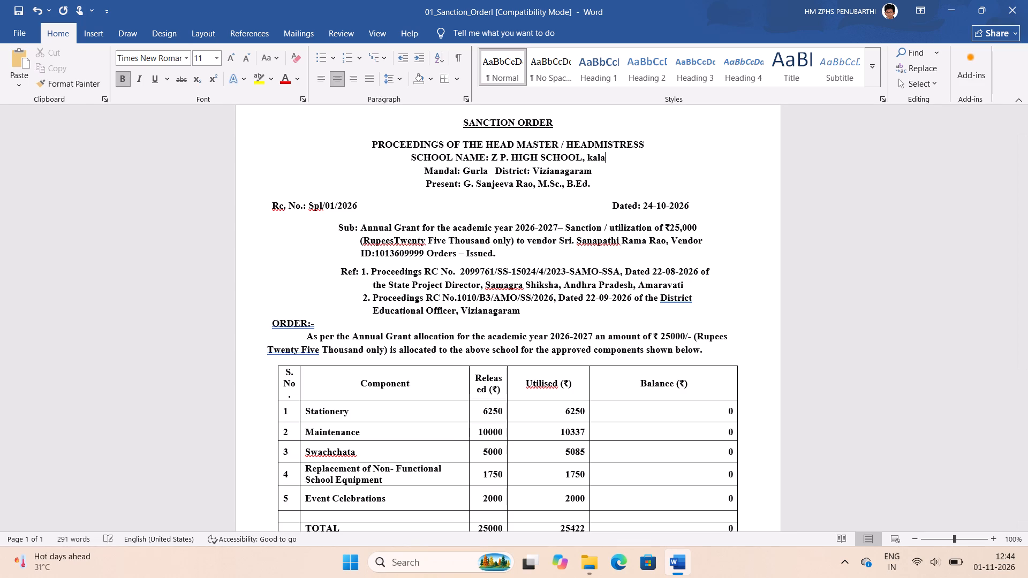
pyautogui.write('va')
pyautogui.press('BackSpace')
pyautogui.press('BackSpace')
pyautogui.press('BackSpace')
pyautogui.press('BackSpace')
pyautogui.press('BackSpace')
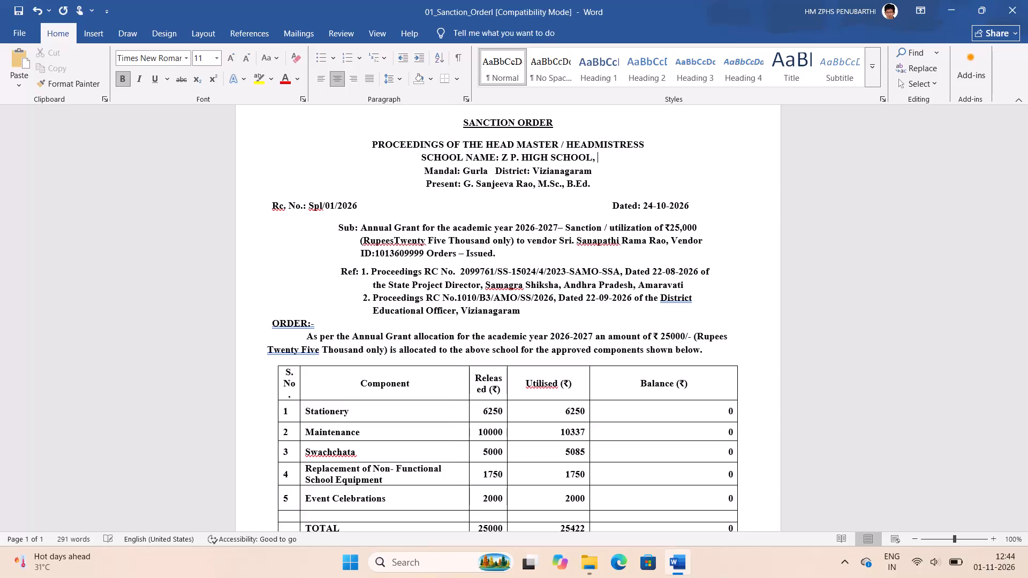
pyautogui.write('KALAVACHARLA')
# Delete "/ HEADMISTRESS" from the sanction order's proceedings heading so it ends with HEAD MASTER.
pyautogui.click(646, 144)
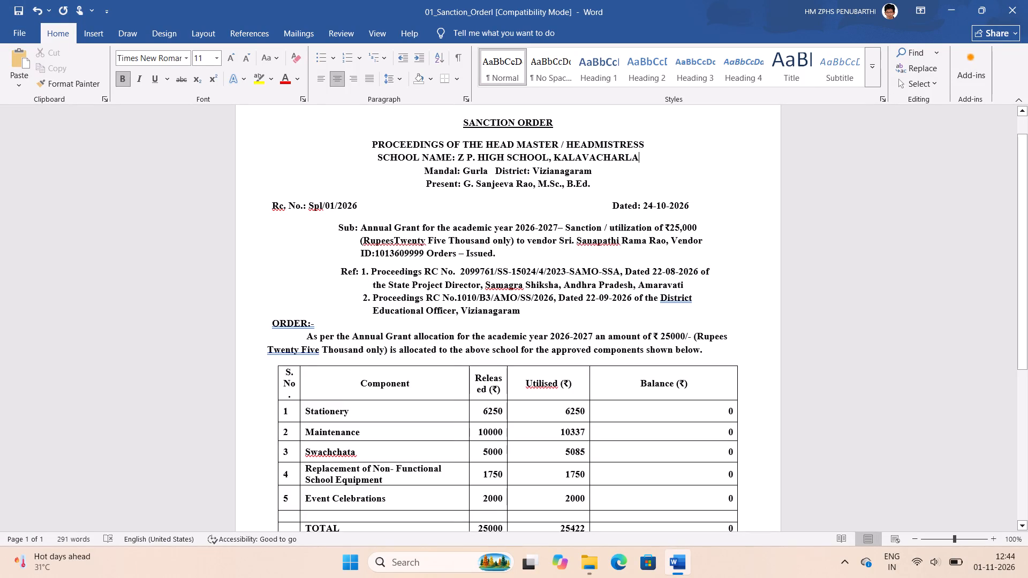
pyautogui.press('BackSpace')
pyautogui.press('BackSpace')
pyautogui.press('BackSpace')
pyautogui.press('BackSpace')
pyautogui.press('BackSpace')
pyautogui.press('BackSpace')
pyautogui.press('BackSpace')
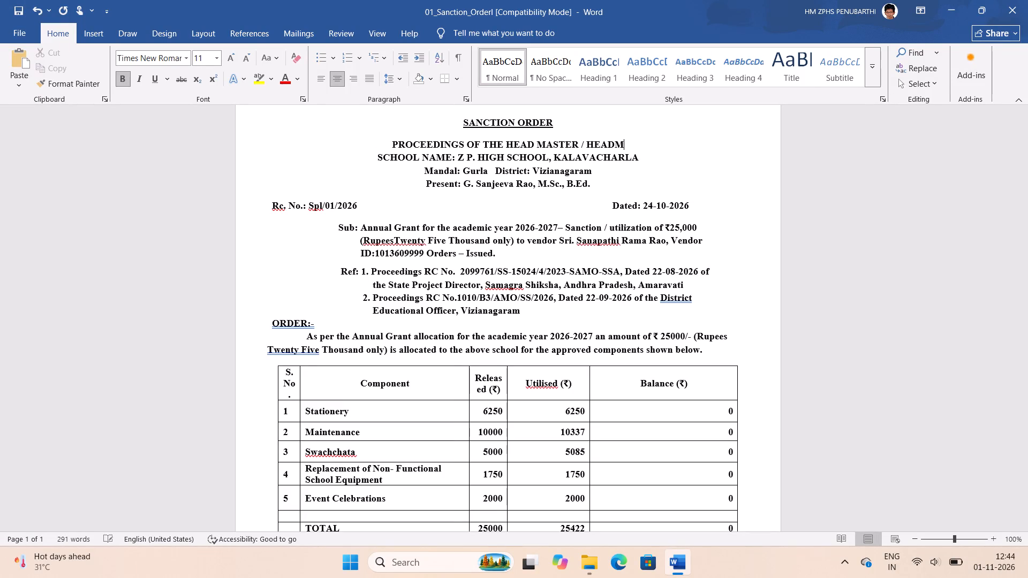
pyautogui.press('BackSpace')
pyautogui.press('BackSpace')
pyautogui.press('BackSpace')
pyautogui.press('BackSpace')
pyautogui.press('BackSpace')
pyautogui.press('BackSpace')
pyautogui.press('BackSpace')
pyautogui.press('BackSpace')
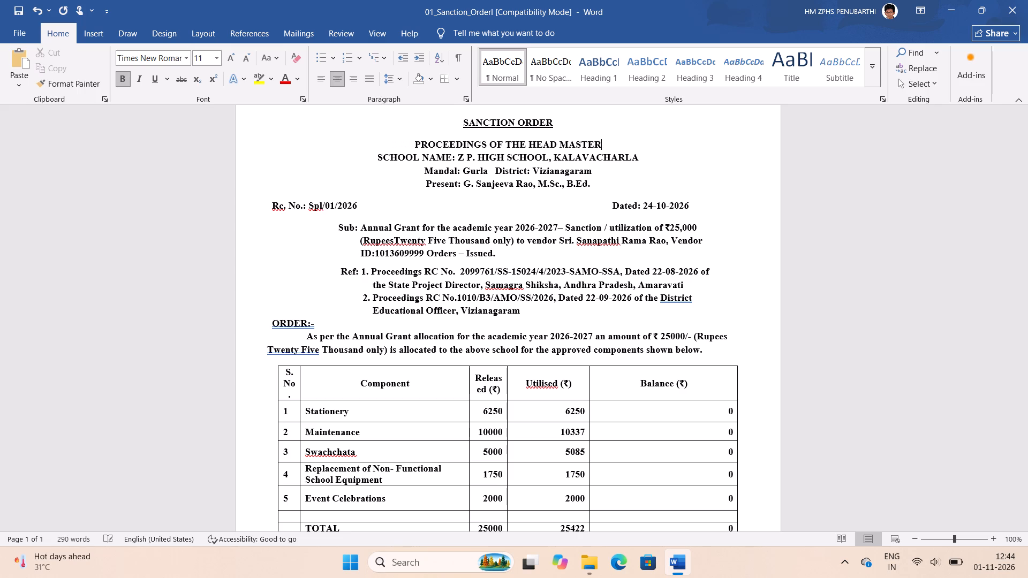
# Save the sanction order, return to the ZPHS, NADUPURU folder, and clear the file selection.
pyautogui.click(707, 195)
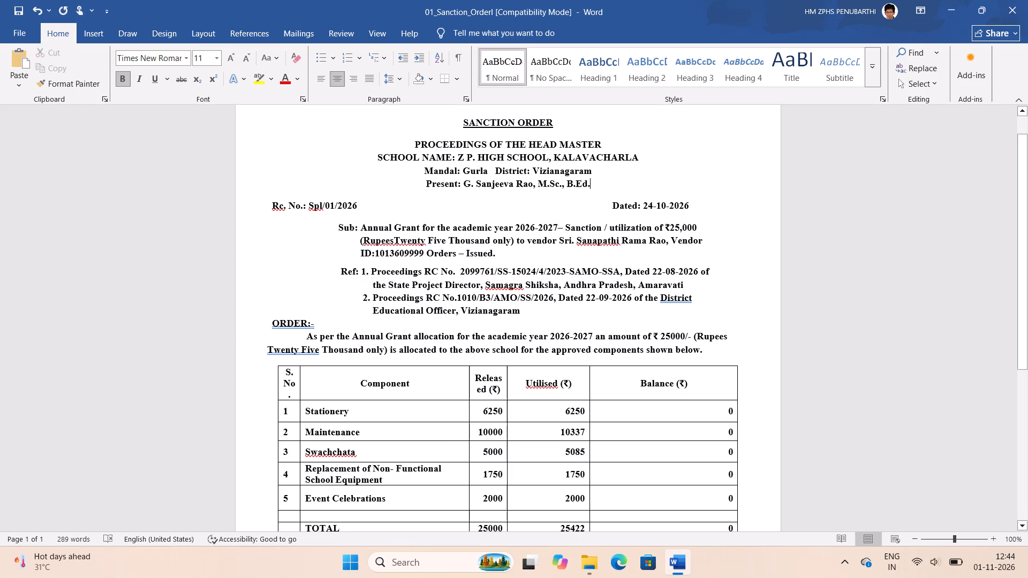
pyautogui.click(18, 11)
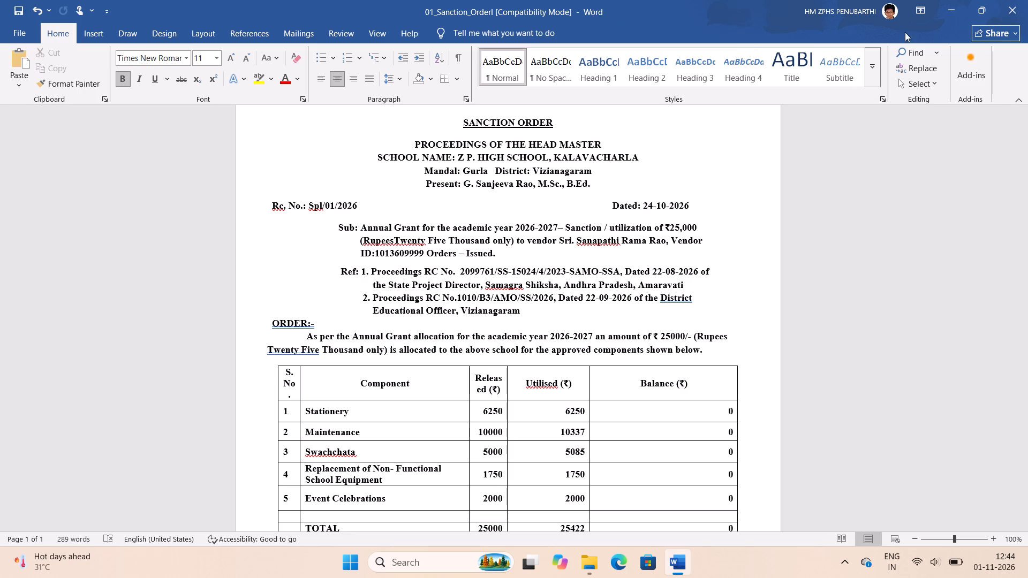
pyautogui.click(948, 11)
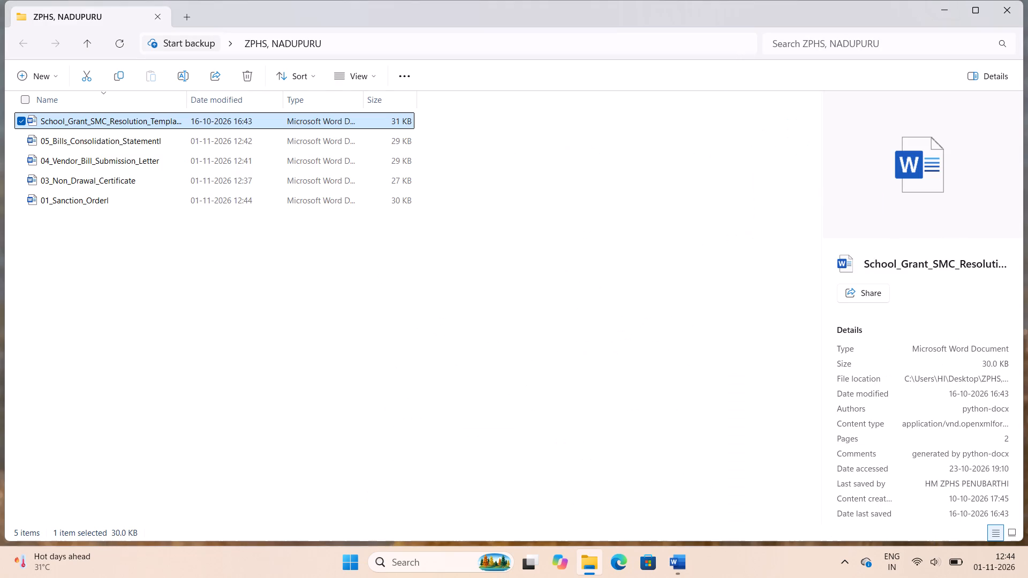
pyautogui.moveTo(124, 332); pyautogui.dragTo(136, 372)
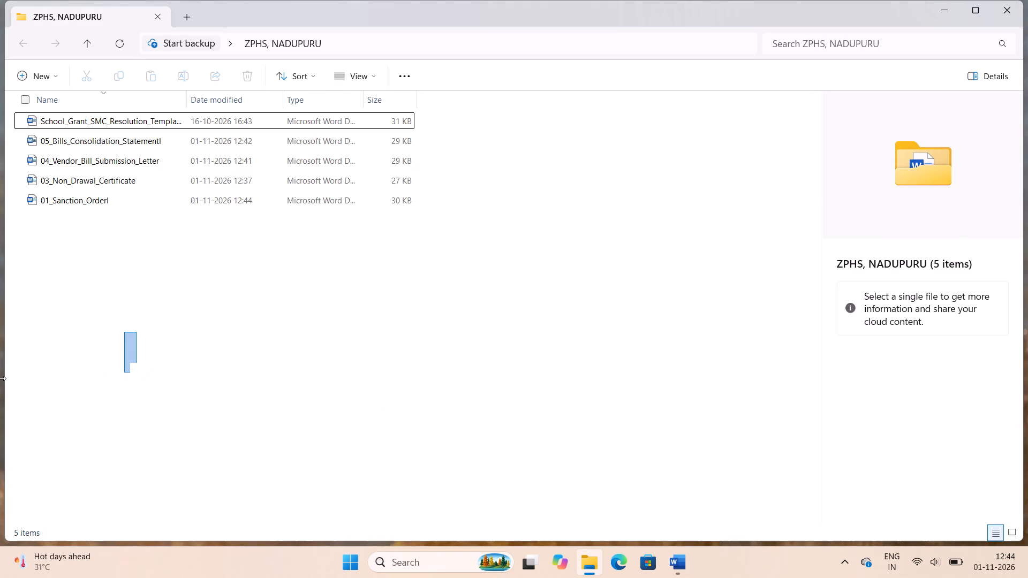
# Reopen the 01_Sanction_Order document to check it, then close it and the ZPHS, NADUPURU folder.
pyautogui.doubleClick(99, 199)
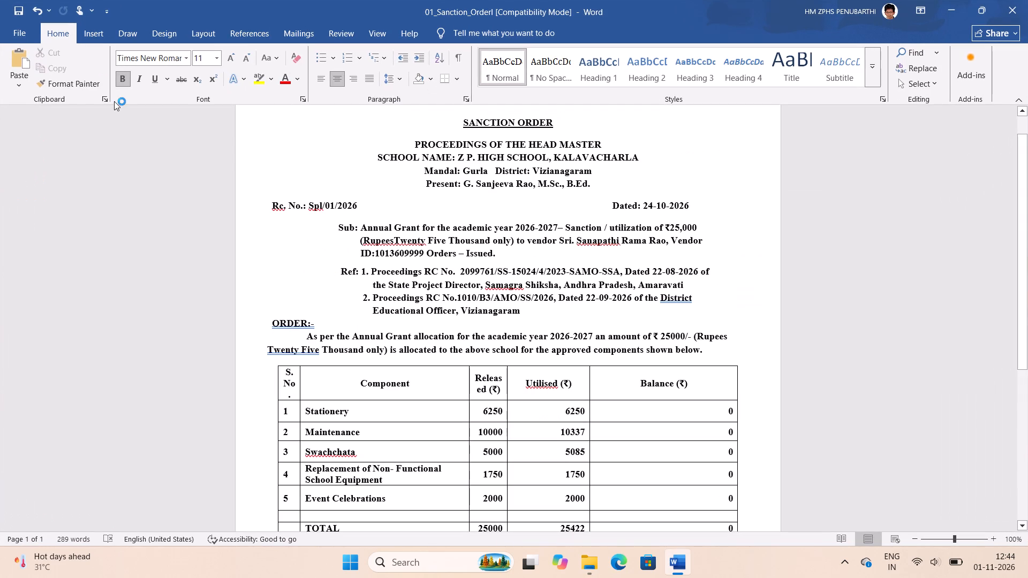
pyautogui.click(1021, 11)
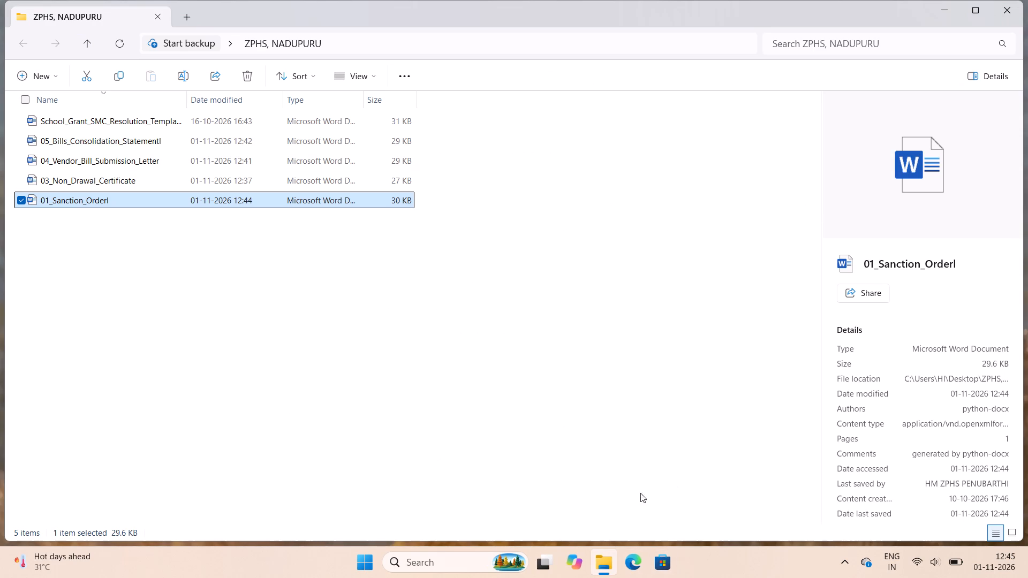
pyautogui.click(1010, 9)
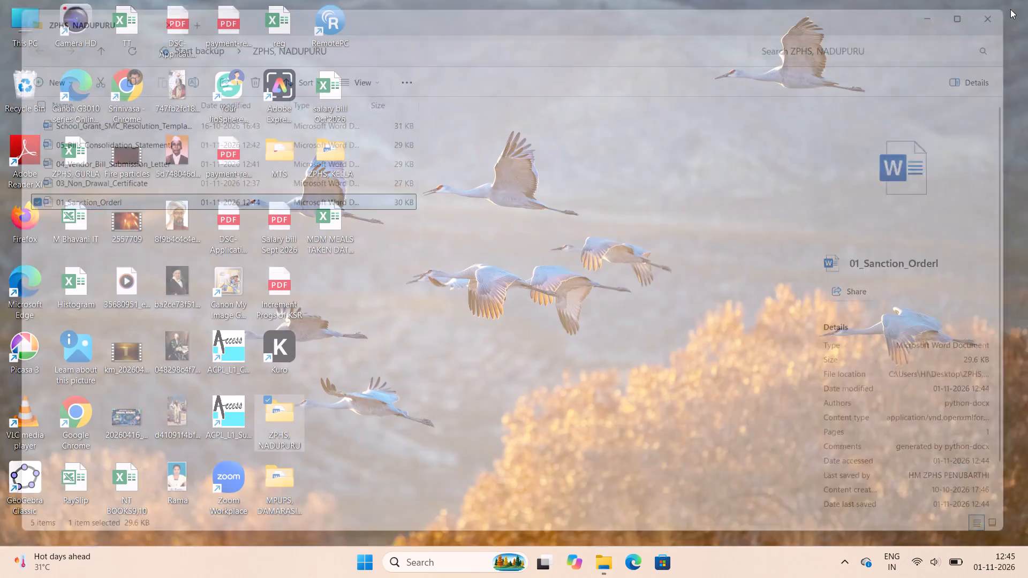
pyautogui.doubleClick(886, 70)
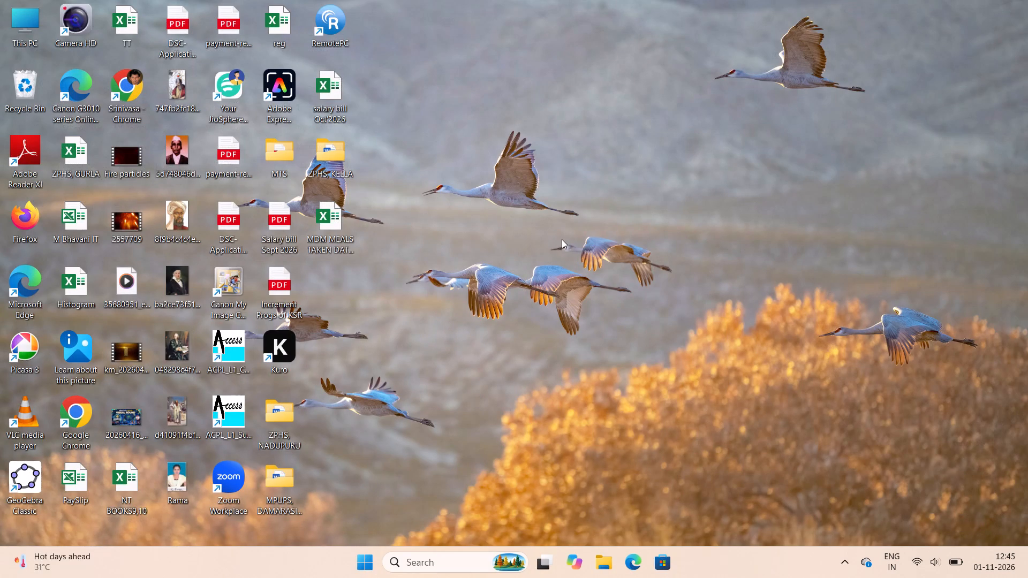
# Launch Firefox from the desktop and bring up the suggested sites for a new web address.
pyautogui.doubleClick(27, 211)
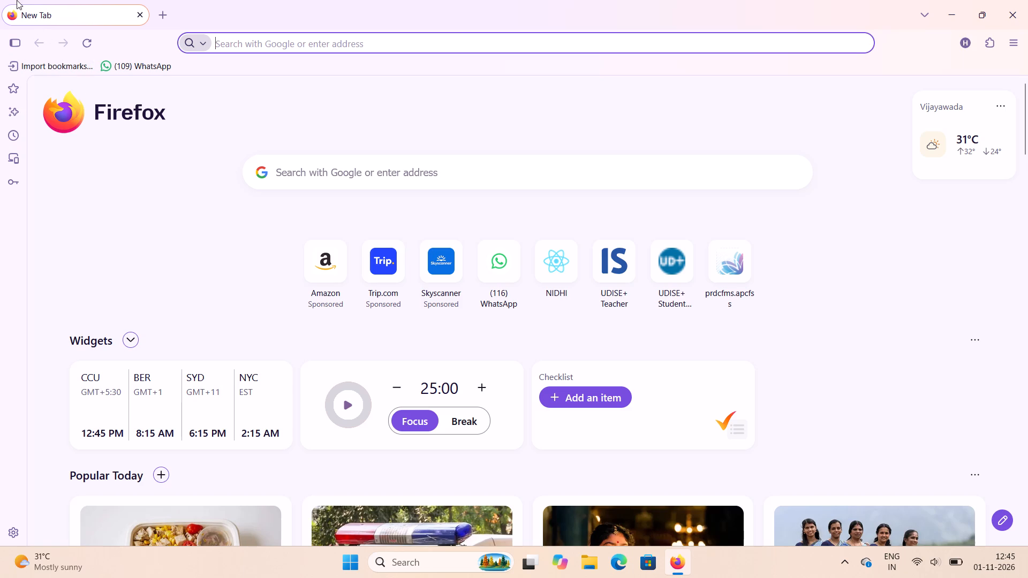
pyautogui.click(220, 39)
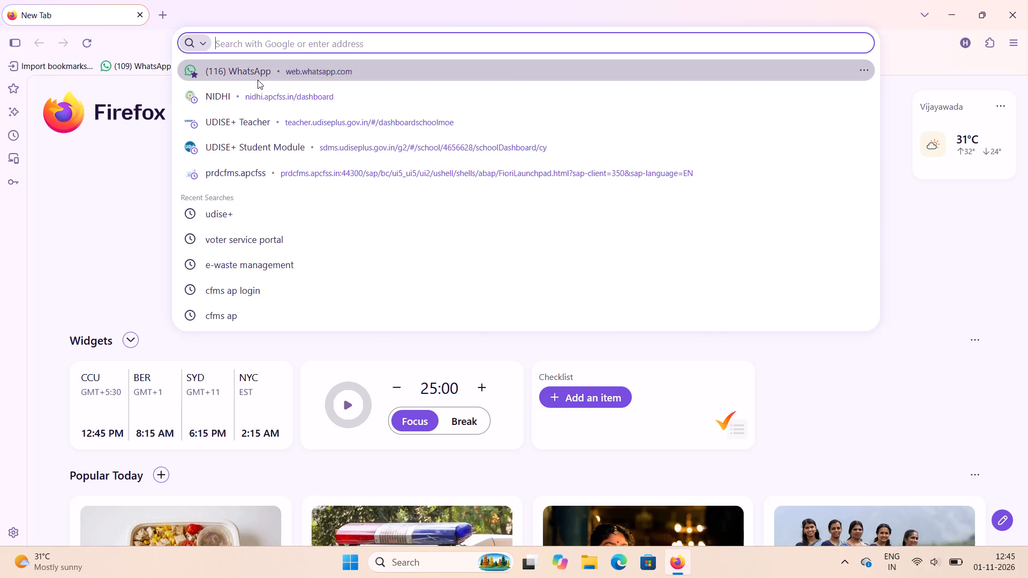